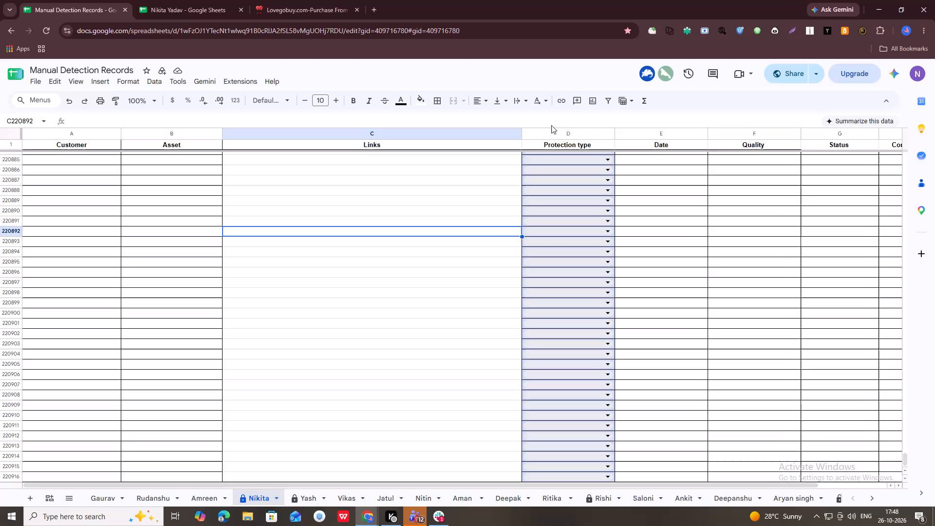
Switch to the personal tracking spreadsheet and open its Sheet1 with the daily customer tables.
left_click(159, 0)
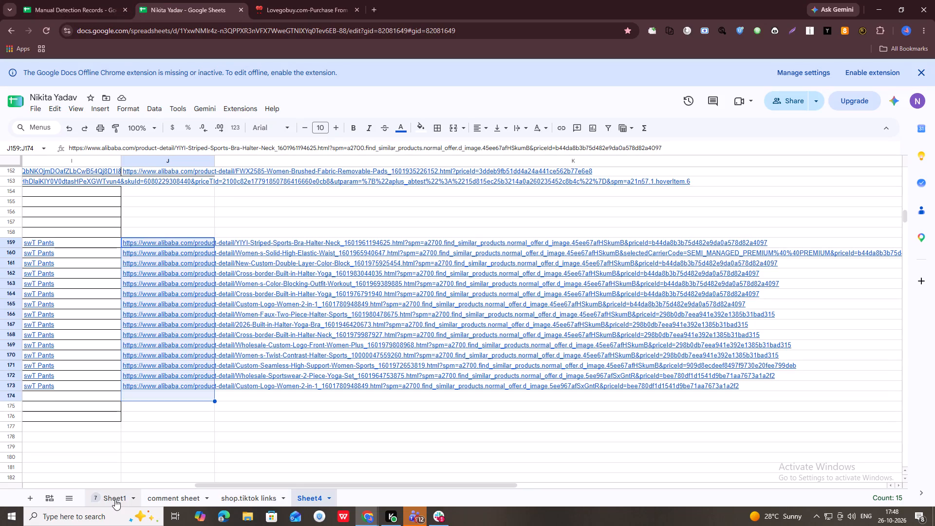
left_click(115, 499)
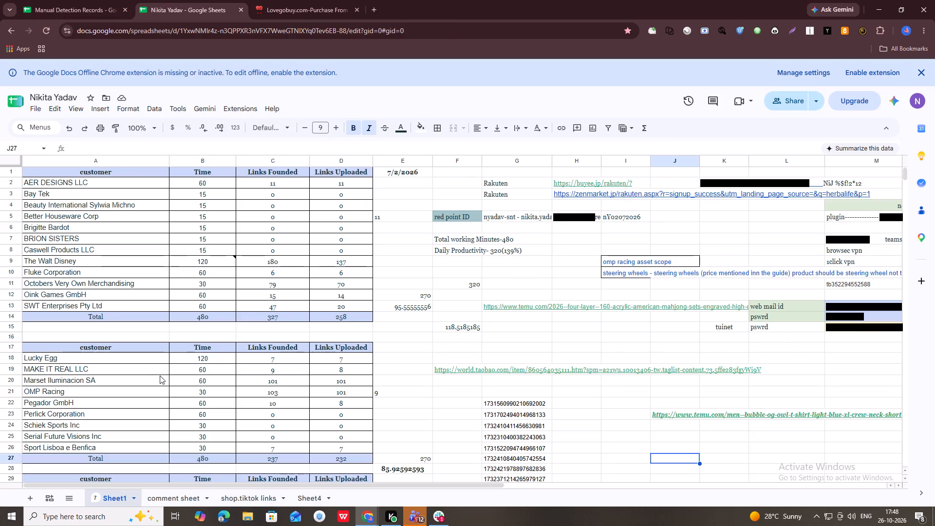
left_click(160, 376)
In the NEW 01 - Calendar - Suntec - Brand spreadsheet, create a whole-sheet filter view that excludes blanks in the 26/10 column.
key("alt+Tab")
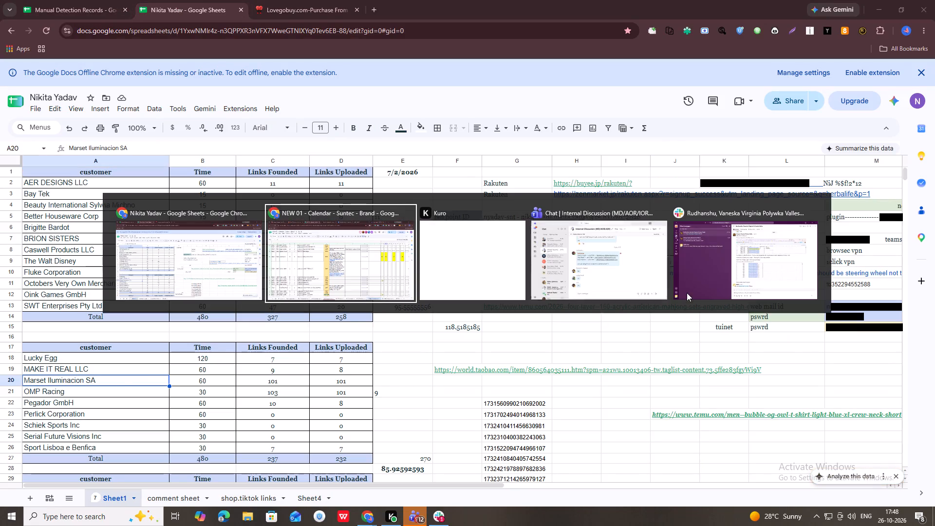
scroll(796, 419, "up", 2)
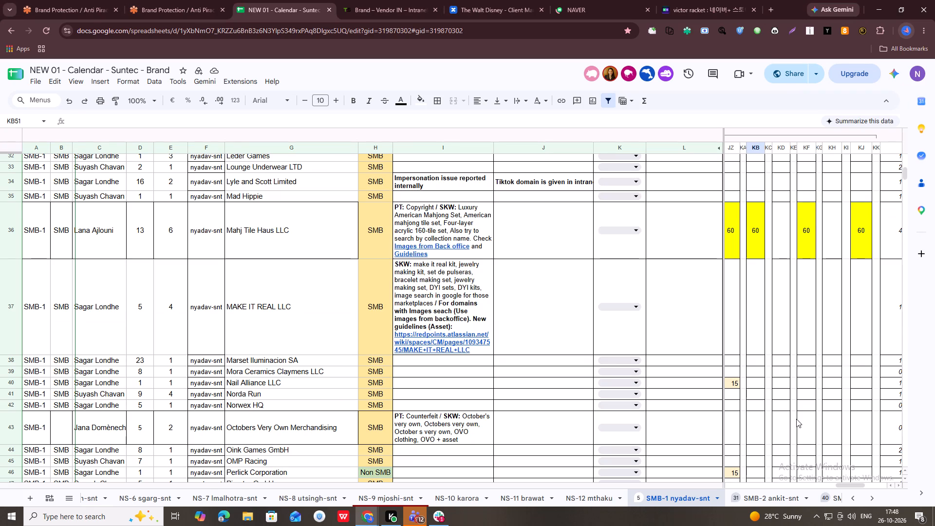
scroll(796, 419, "up", 4)
scroll(788, 369, "up", 5)
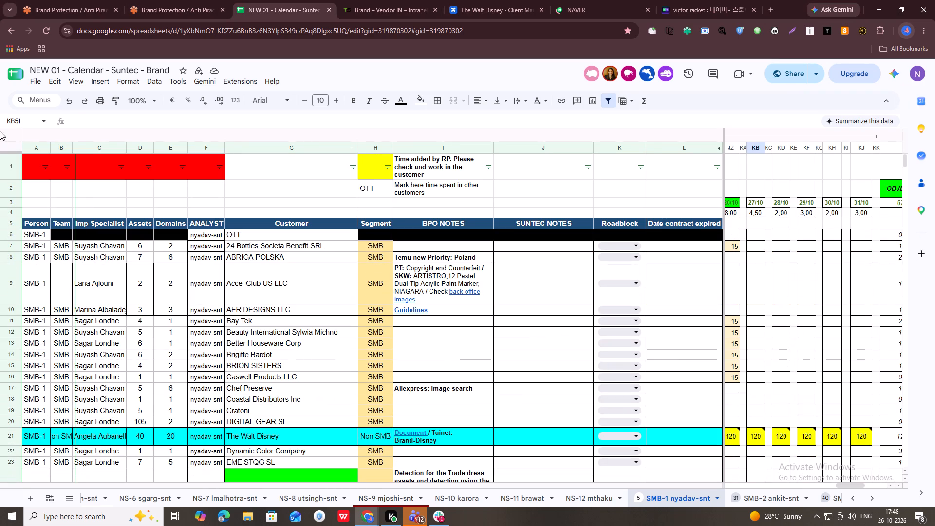
left_click(3, 145)
left_click(621, 102)
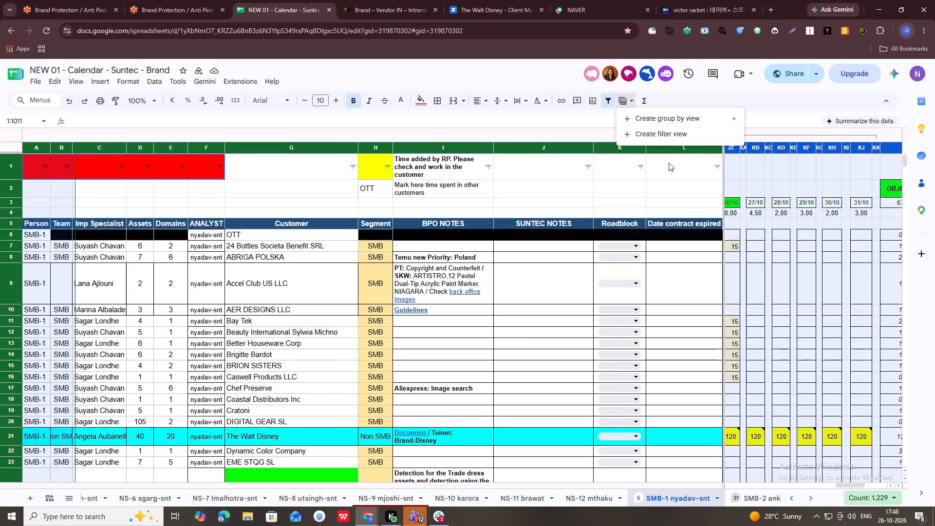
left_click(669, 135)
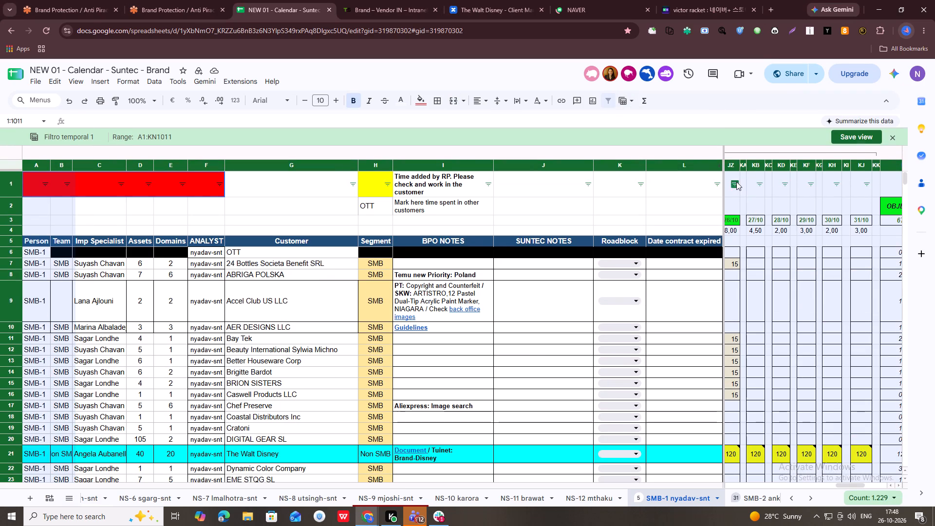
left_click(736, 182)
left_click(650, 348)
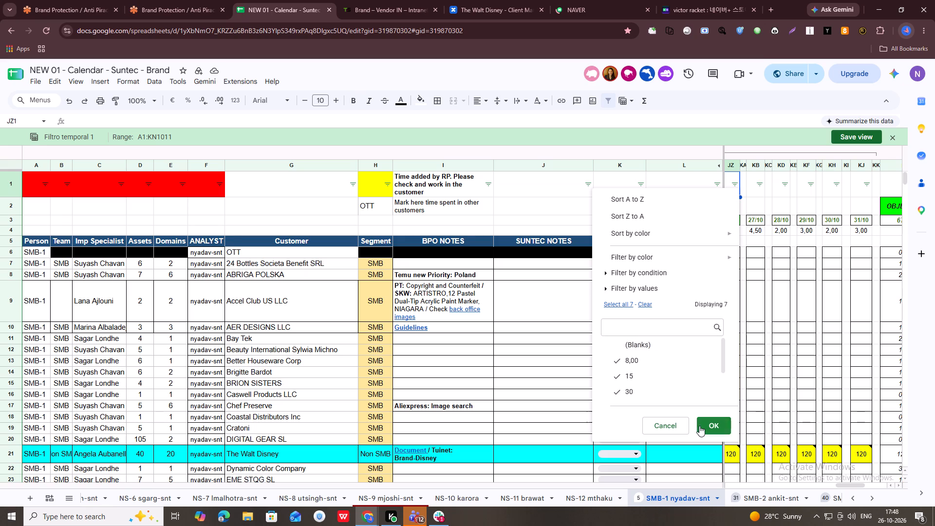
left_click(699, 426)
Copy the filtered Customer names from 24 Bottles Societa Benefit SRL through Tune up fitness worldwide INC.
scroll(754, 332, "down", 1)
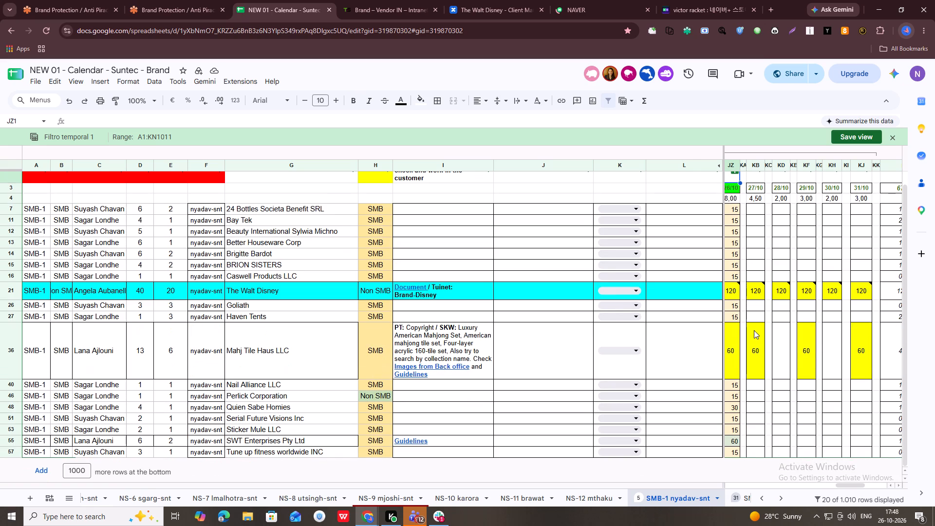
left_click(735, 212)
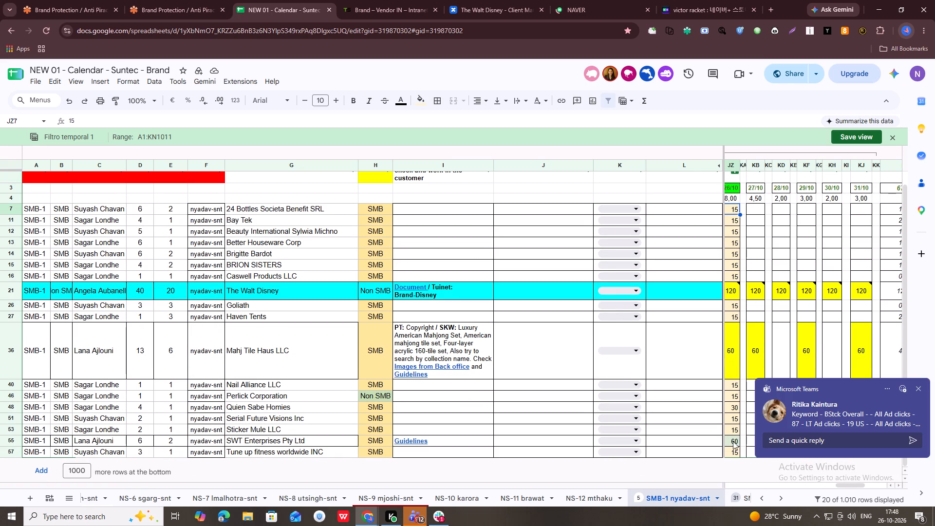
left_click(734, 451, "shift")
left_click(305, 213)
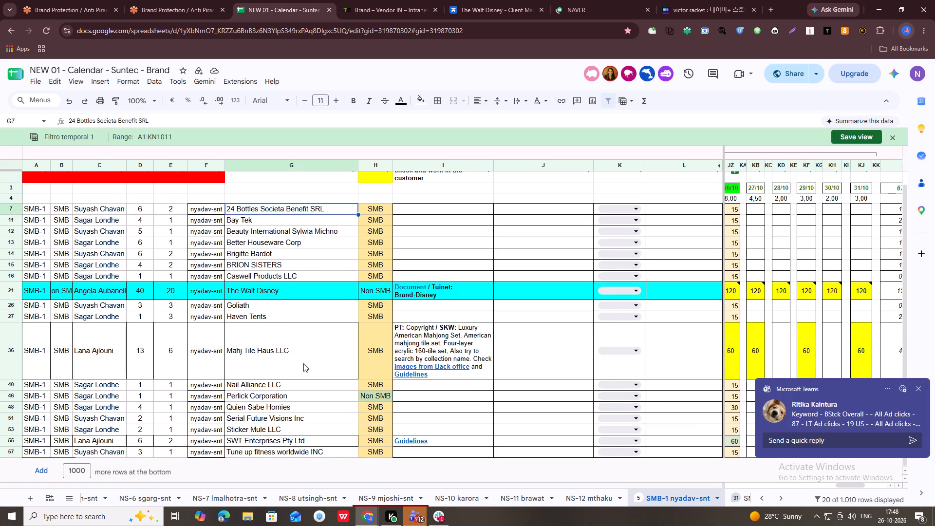
left_click(300, 451, "shift")
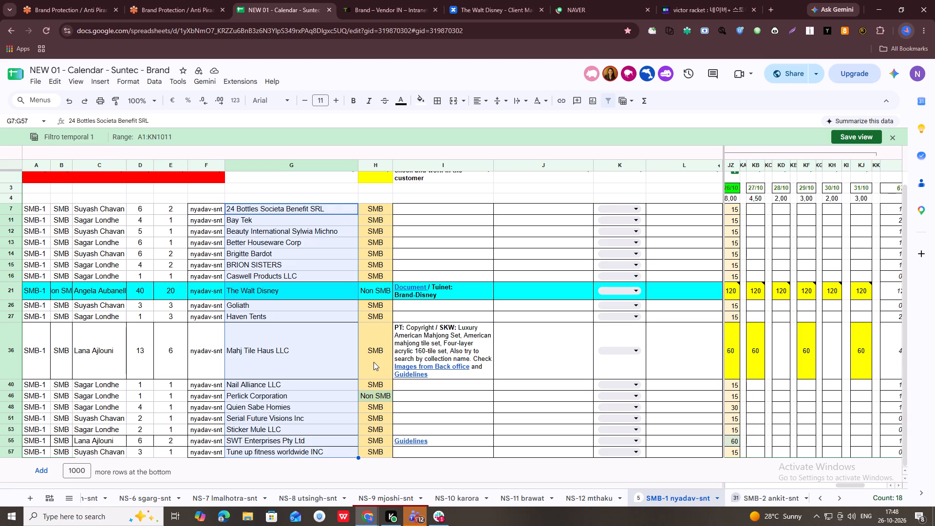
key("ctrl+c")
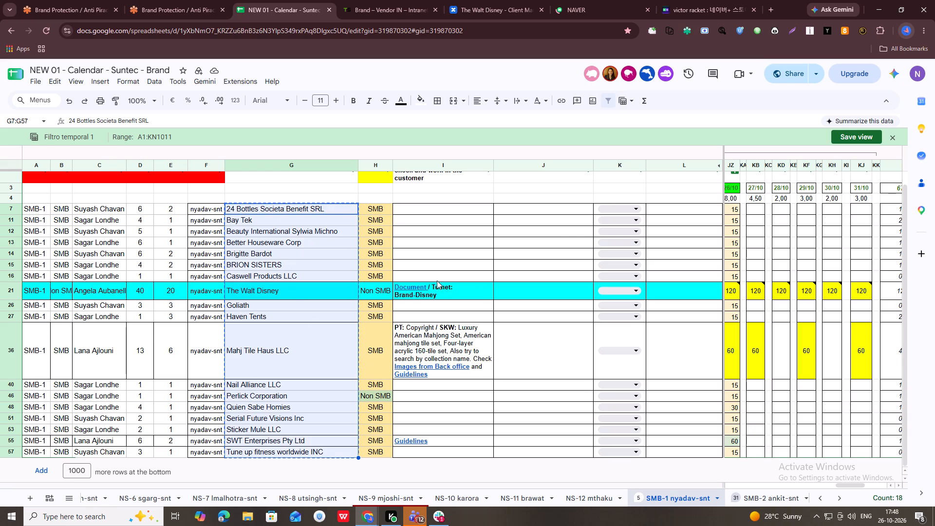
On Sheet1 of the tracking spreadsheet, insert three rows above Tune up fitness worldwide INC in the table starting at row 61.
key("alt+Tab")
scroll(243, 309, "down", 6)
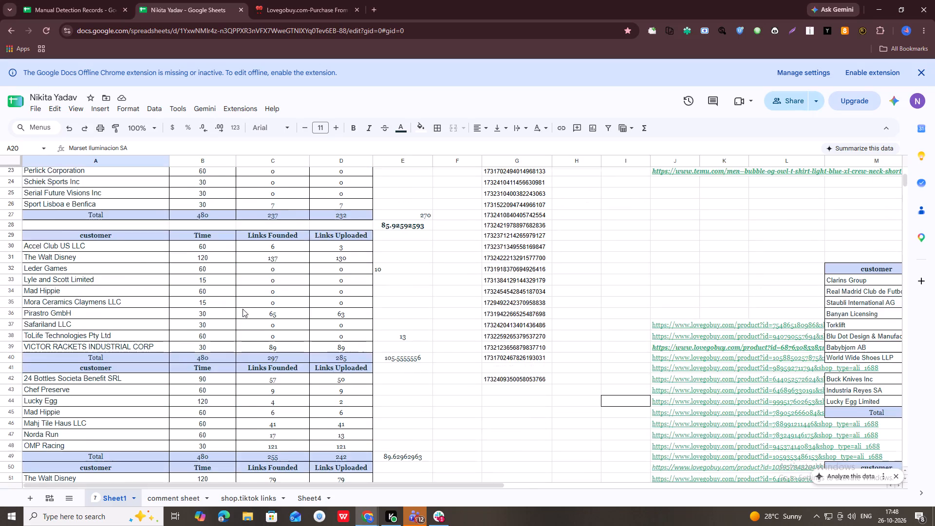
scroll(243, 309, "down", 6)
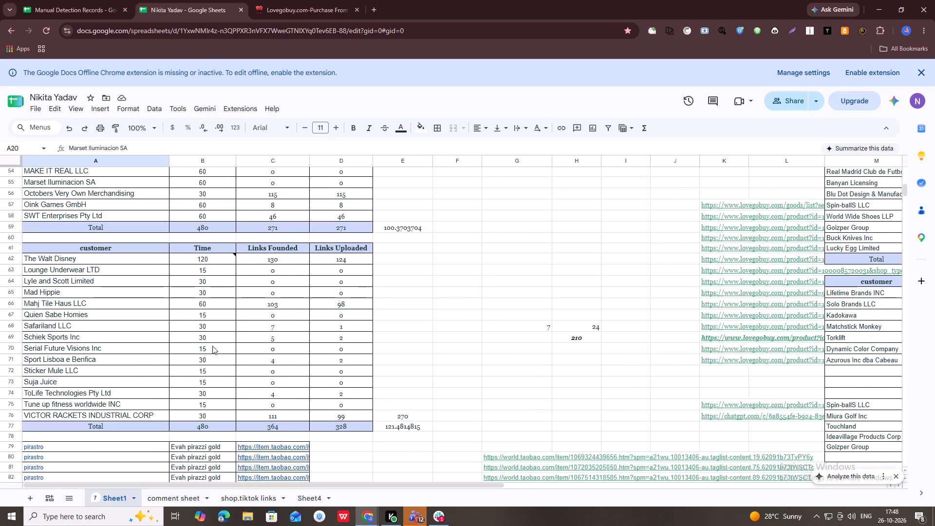
left_click_drag(100, 259, 105, 412)
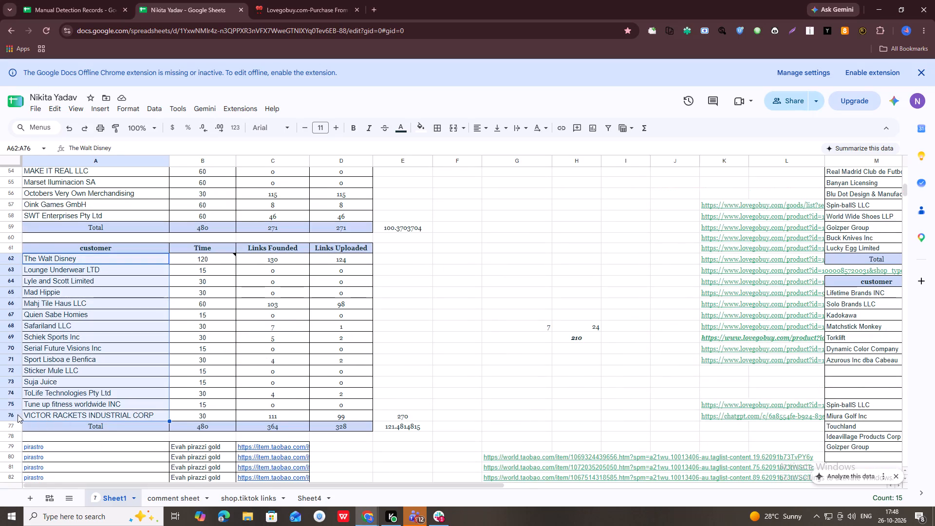
left_click(16, 414)
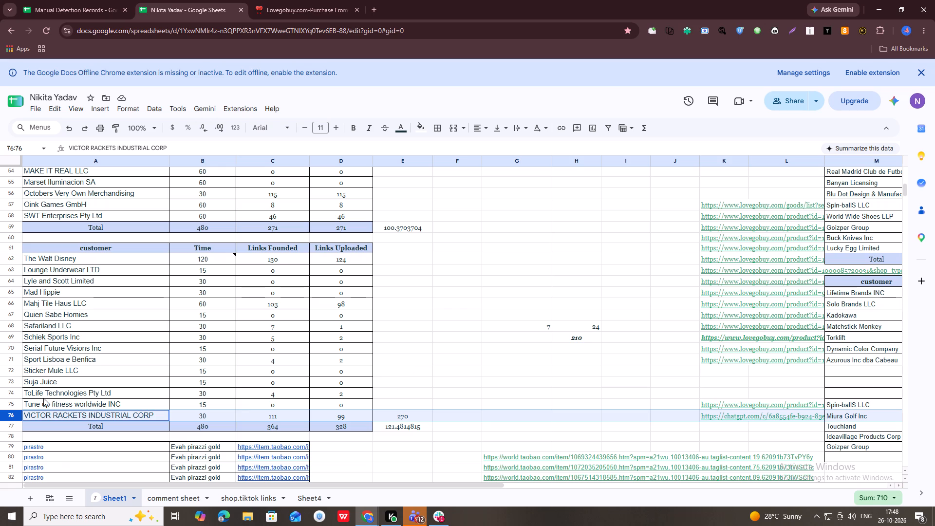
left_click(6, 405)
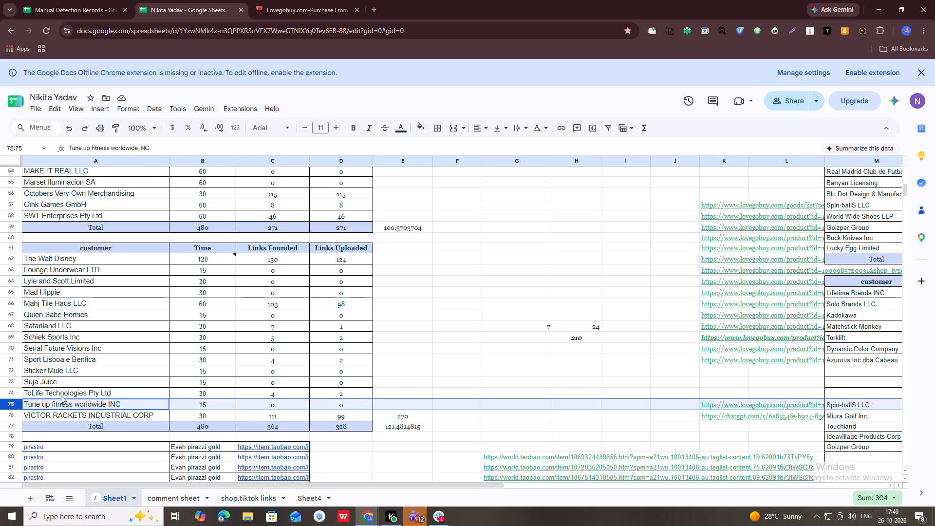
key("ctrl+alt+equal")
key("ctrl+alt+equal")
key("ctrl+alt+equal")
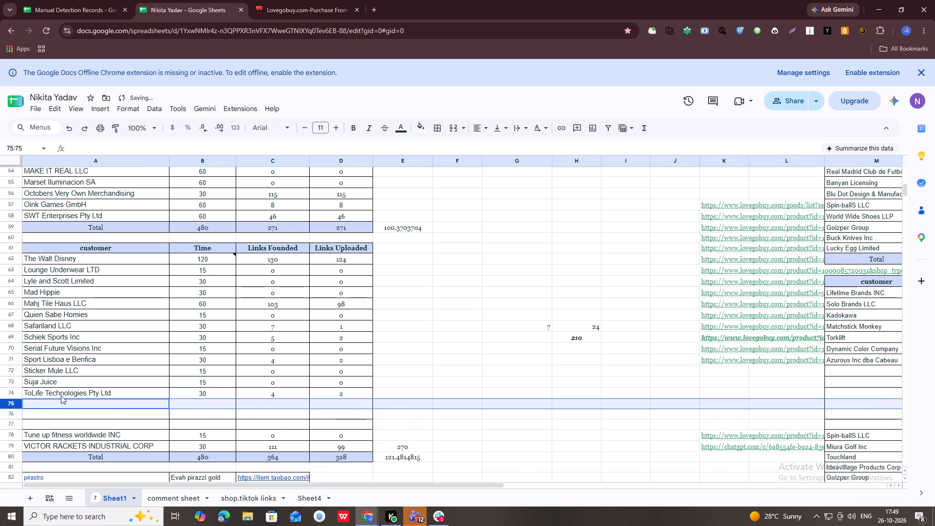
Paste the copied customer names over the table's customer column, starting at A62.
left_click(81, 262)
key("ctrl+v")
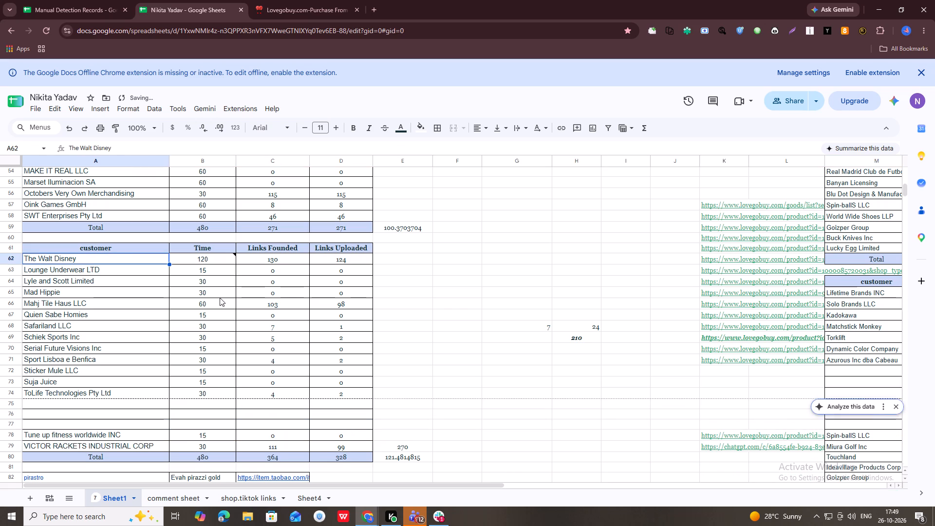
Remove the coloured fill from the pasted customer names and apply all borders to them.
left_click(427, 131)
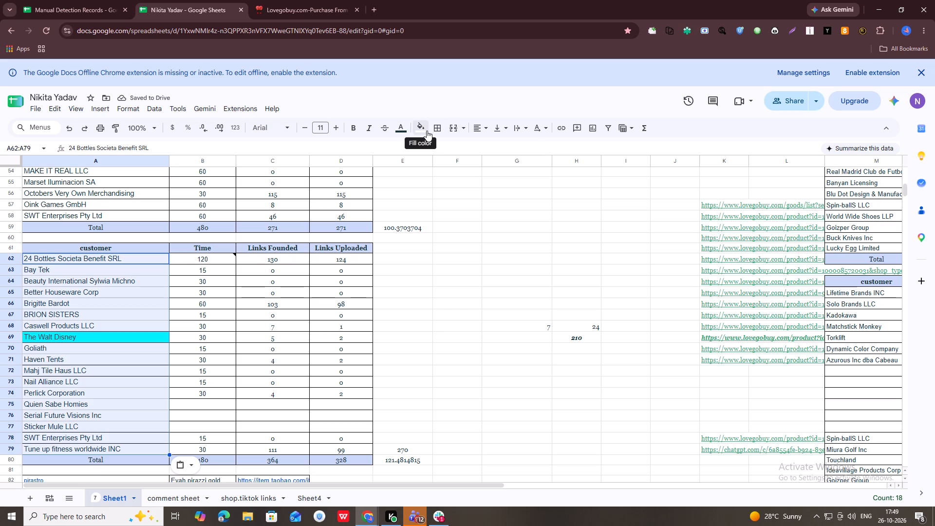
left_click(520, 163)
left_click(435, 131)
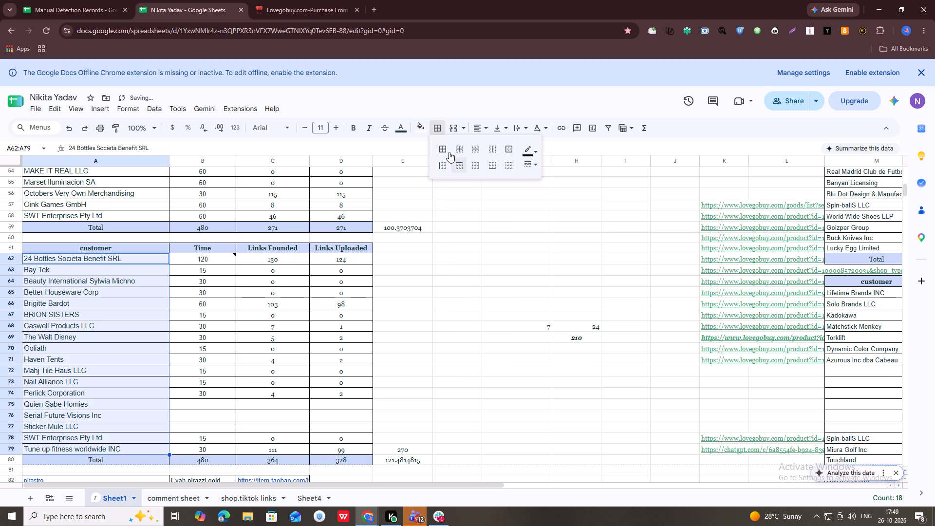
left_click(445, 148)
Clear the old Time, Links Founded and Links Uploaded values in B62:D79.
left_click_drag(223, 257, 313, 428)
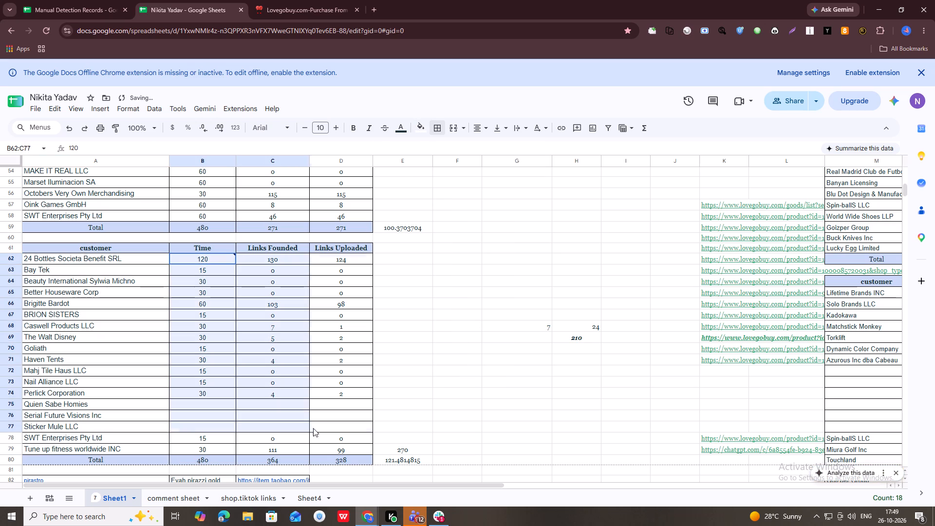
left_click_drag(313, 428, 333, 449)
key("Delete")
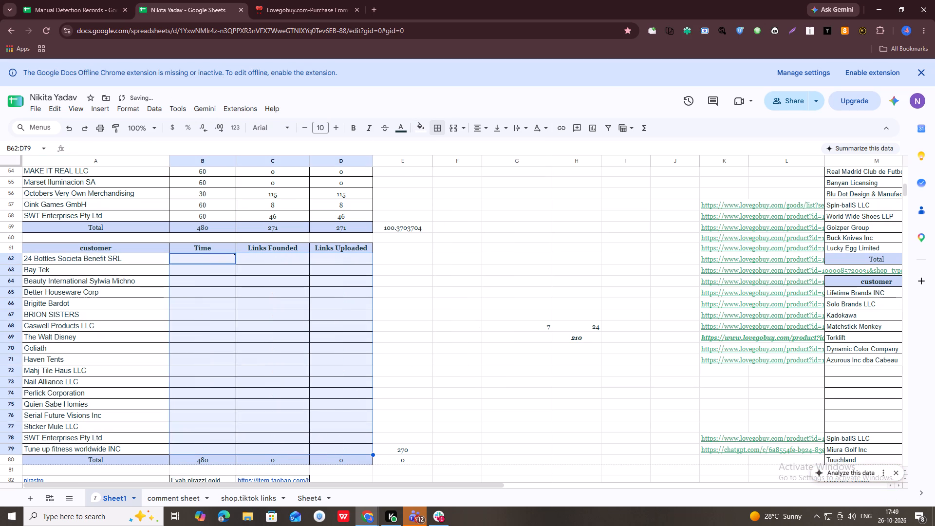
Enter 0 in Links Founded for 24 Bottles Societa Benefit SRL, leaving its Time cell empty.
left_click(219, 336)
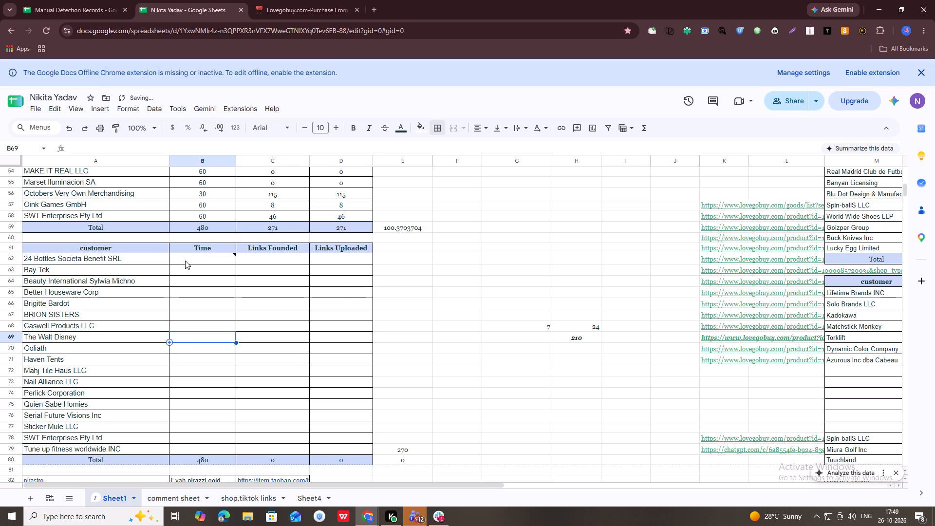
left_click(185, 261)
key("0")
key("Right")
key("0")
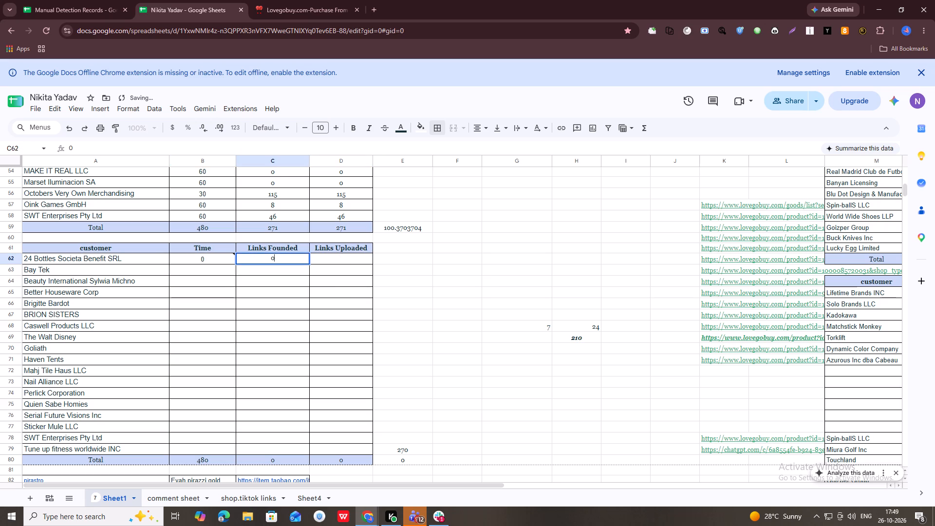
key("Left")
key("Left")
key("Right")
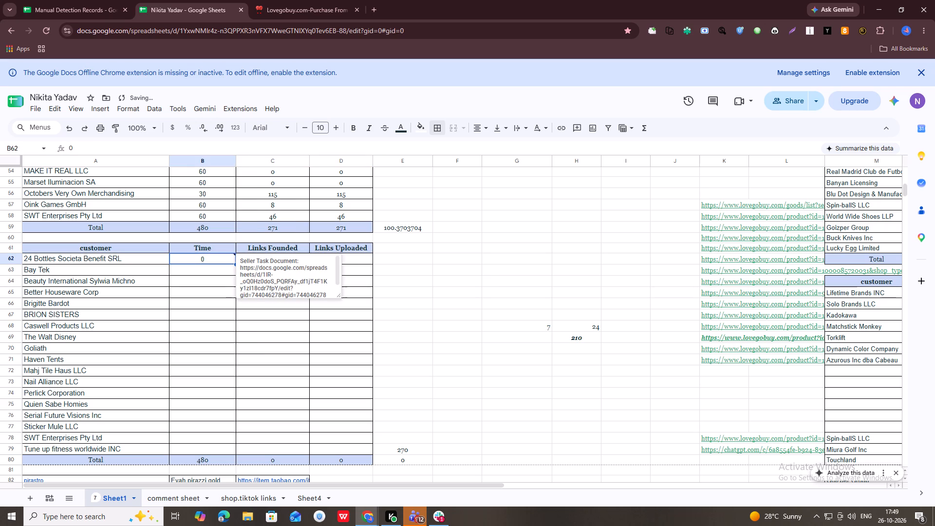
key("Delete")
Copy the filtered 26/10 times from the calendar spreadsheet and paste them into the Time column starting at B62.
key("alt+Tab")
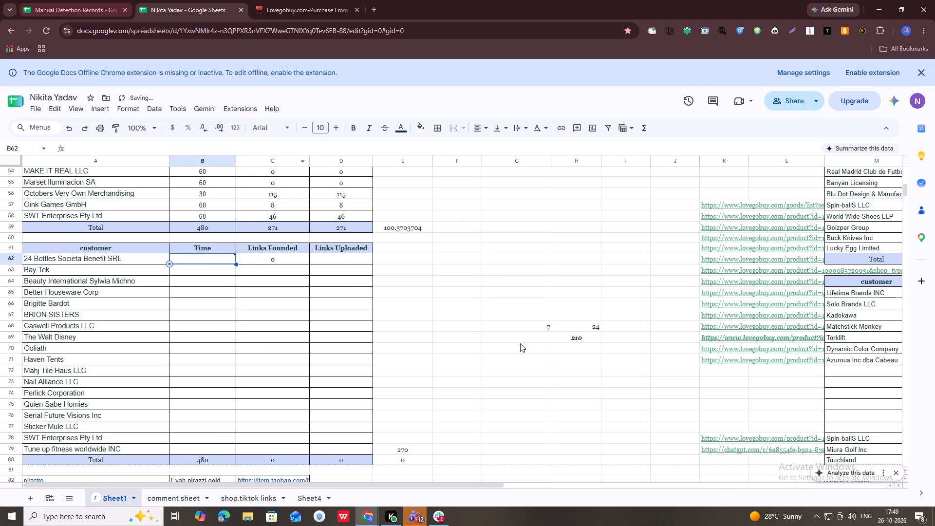
left_click(734, 210)
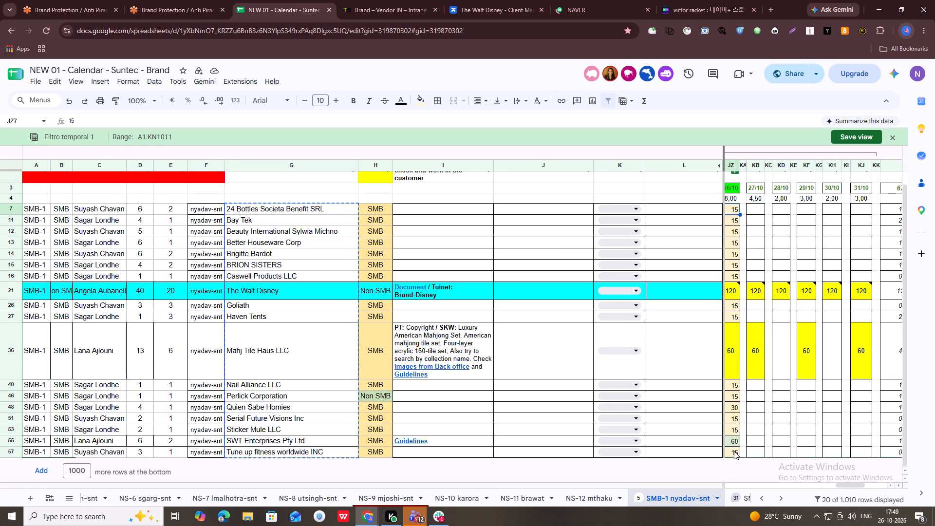
left_click(735, 452, "shift")
key("ctrl+c")
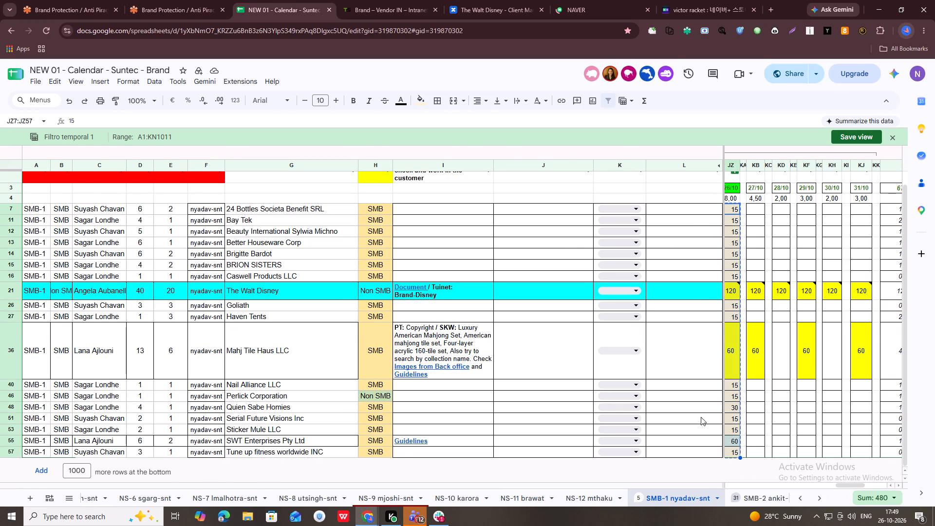
key("alt+Tab")
key("ctrl+v")
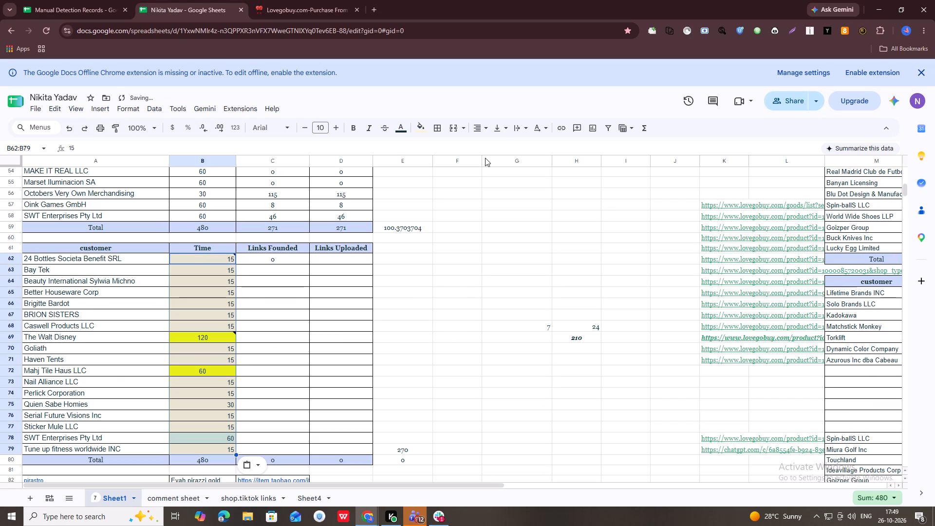
Remove the coloured fill from the pasted Time values and centre them horizontally.
left_click(417, 130)
left_click(520, 164)
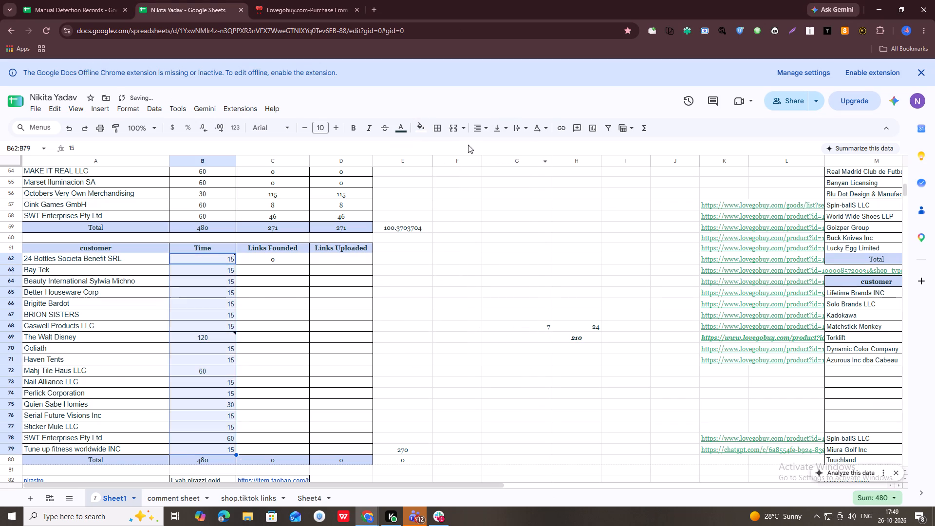
left_click(480, 127)
left_click(496, 147)
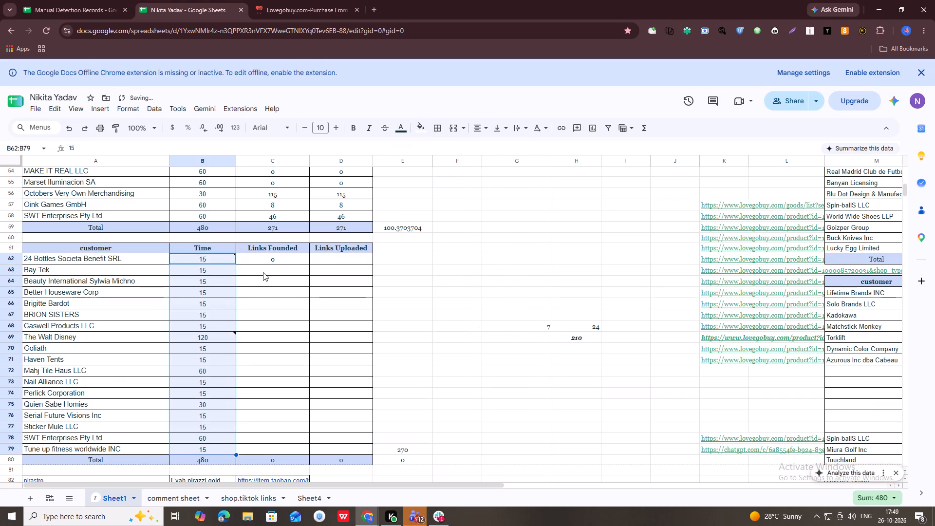
Enter 0 in Links Uploaded for 24 Bottles Societa Benefit SRL.
left_click(330, 260)
key("0")
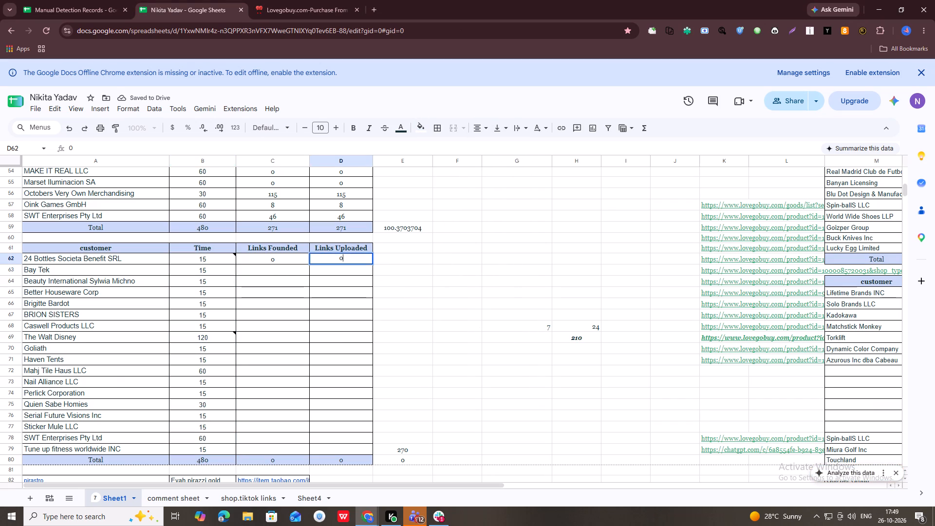
key("Left")
Fill the 0 values in Links Founded and Links Uploaded down from 24 Bottles Societa Benefit SRL to Caswell Products LLC.
key("Insert")
key("shift+Down")
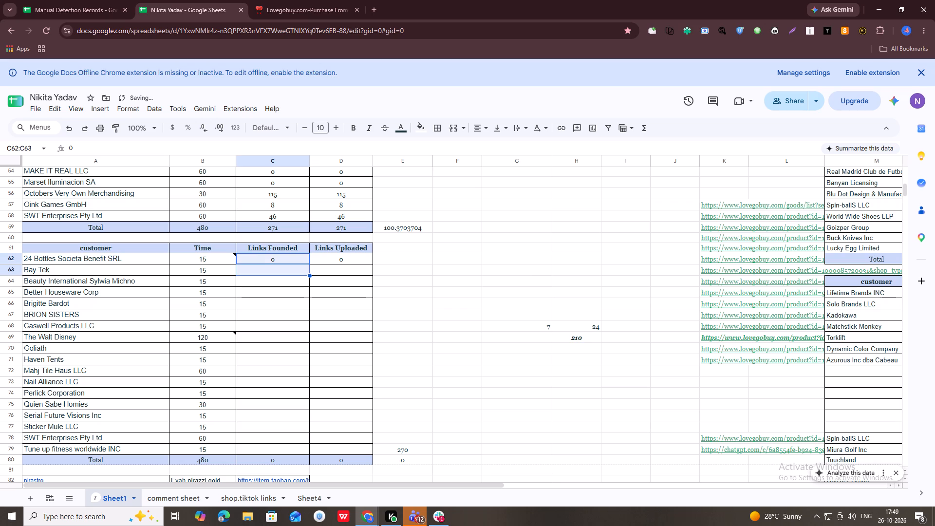
key("shift+Right")
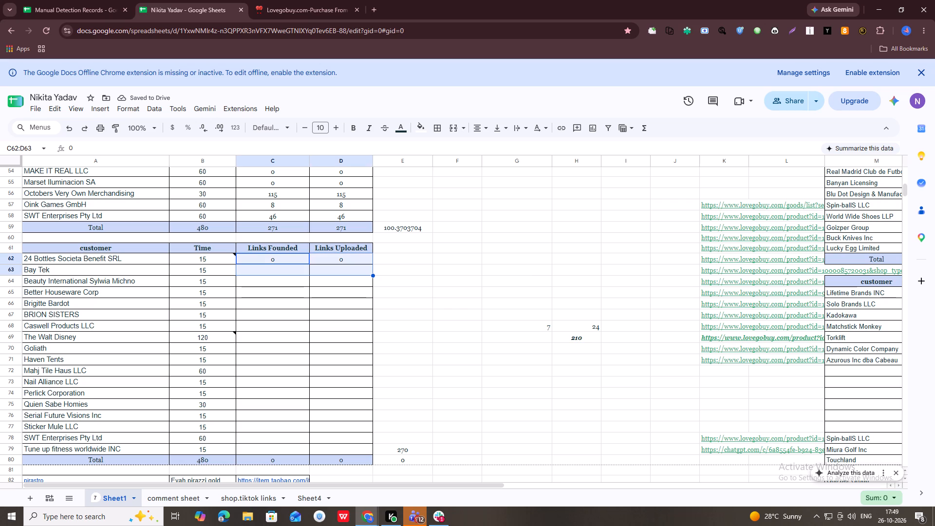
key("shift+Down")
key("shift+Down")
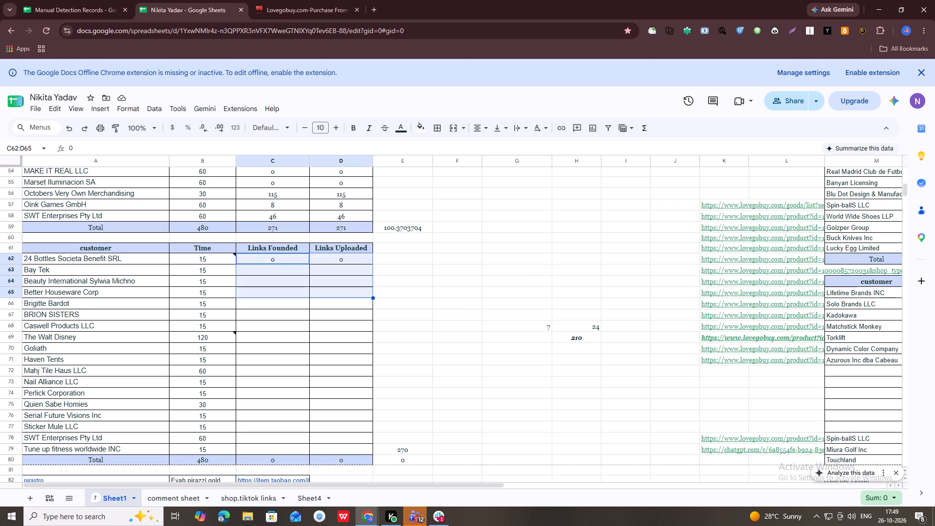
key("shift+Down")
key("shift+Down")
key("shift+Down")
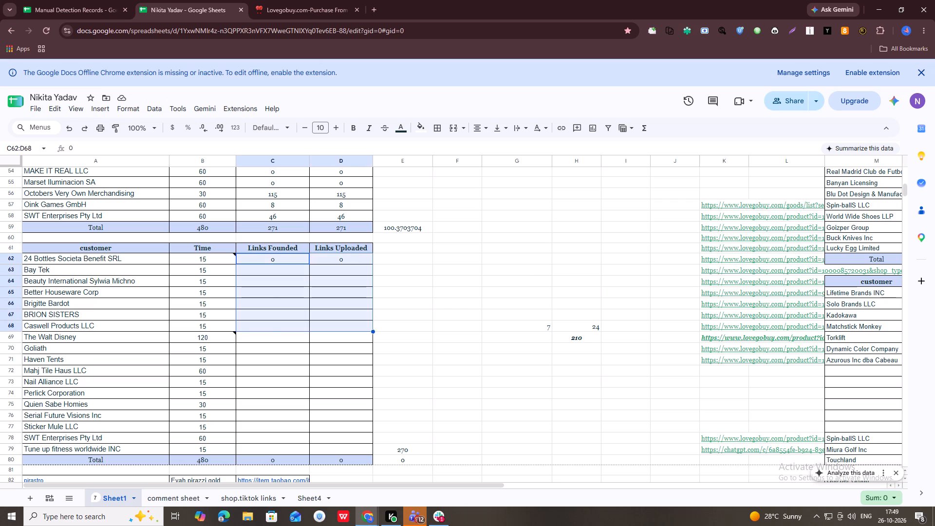
key("ctrl+d")
Copy Caswell Products LLC's pair of 0 link counts to the Goliath and Haven Tents rows, skipping The Walt Disney.
key("Down")
key("ctrl+Down")
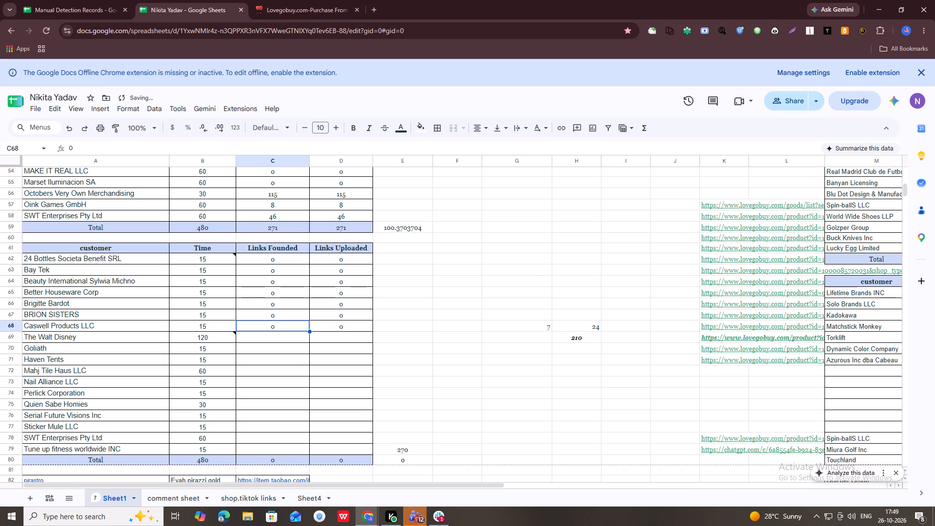
key("shift+Right")
key("ctrl+c")
key("Down")
key("Down")
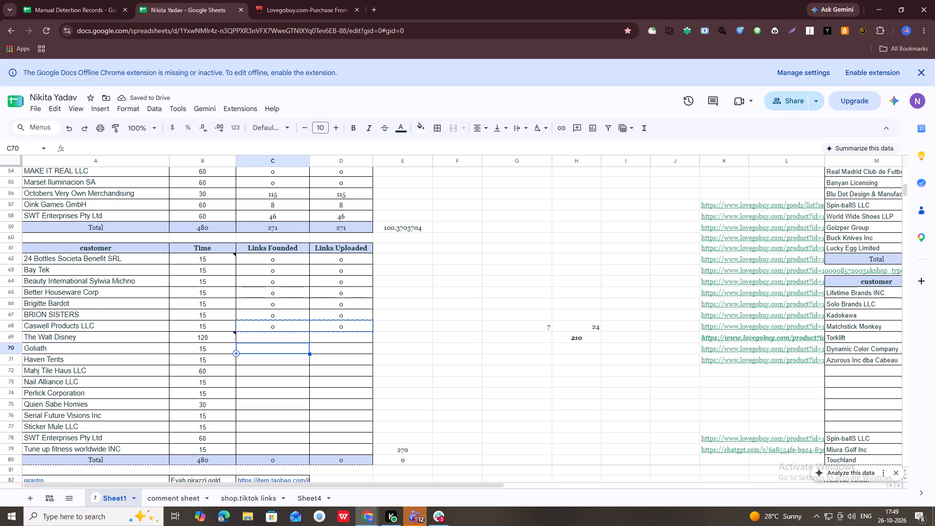
key("ctrl+v")
key("Down")
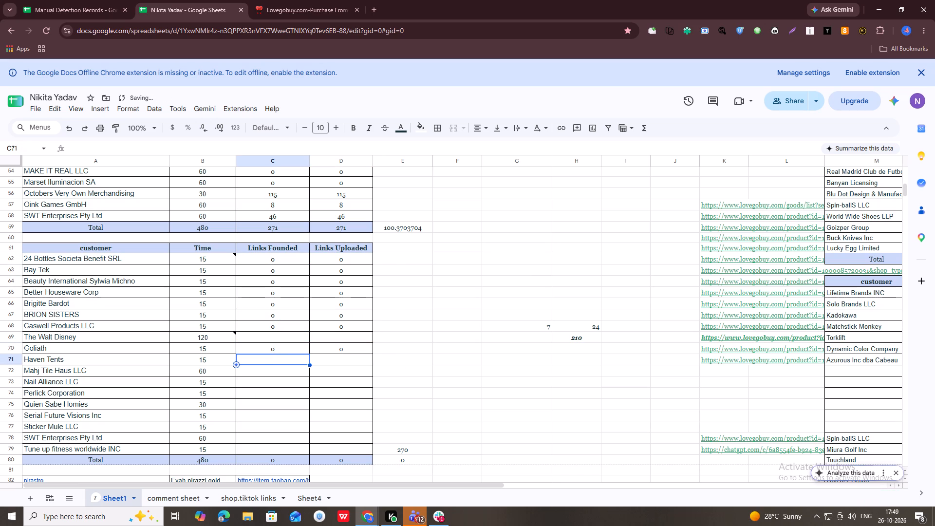
key("ctrl+v")
Paste the 0 link counts for Nail Alliance through Sticker Mule and for Tune up fitness, skipping Mahj Tile Haus and SWT Enterprises.
key("Down")
key("Down")
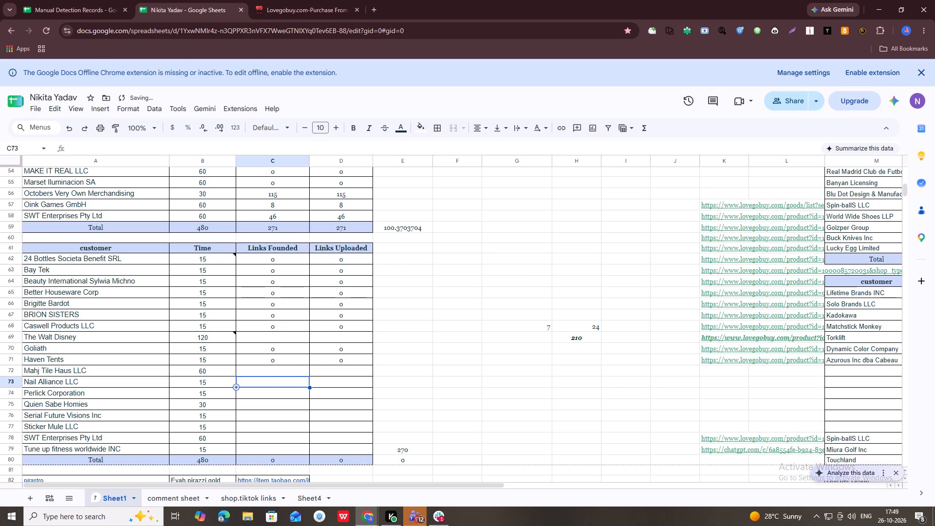
key("ctrl+v")
key("Down")
key("ctrl+v")
key("Down")
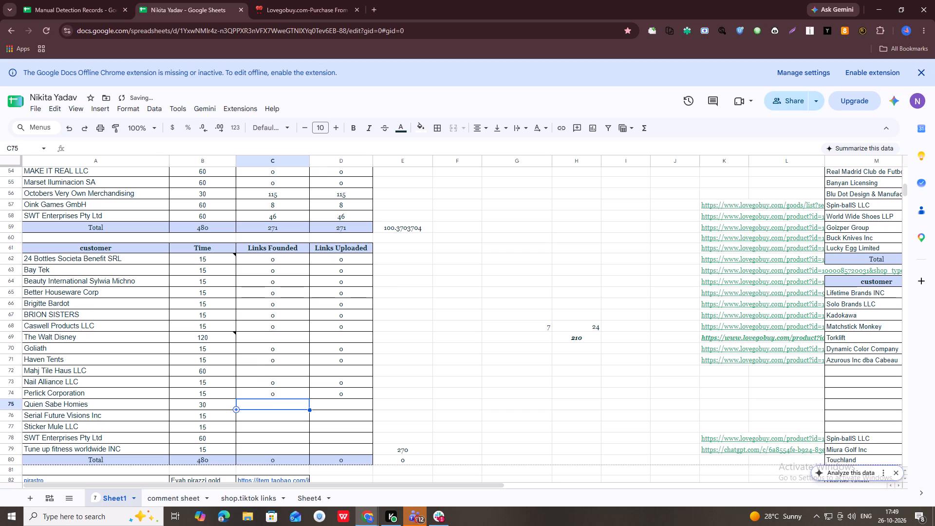
key("ctrl+v")
key("Down")
key("ctrl+v")
key("Down")
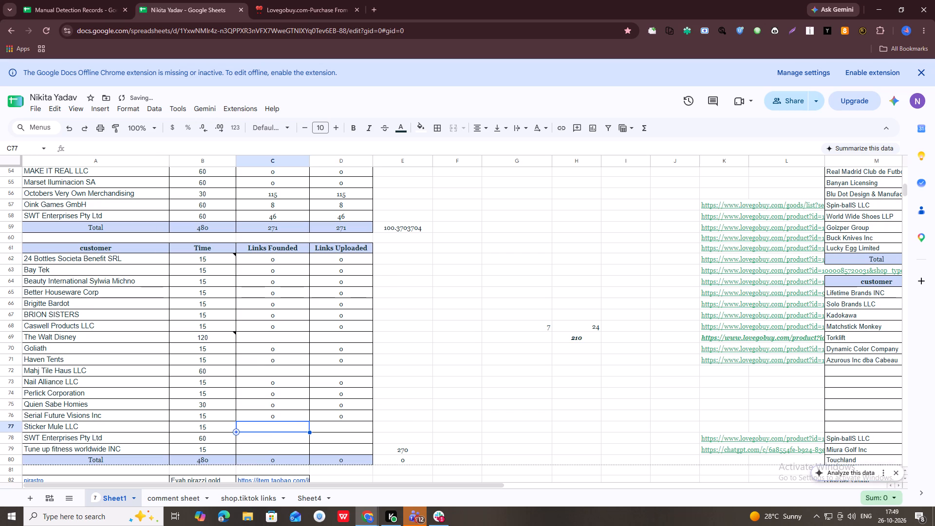
key("ctrl+v")
key("Down")
key("Down")
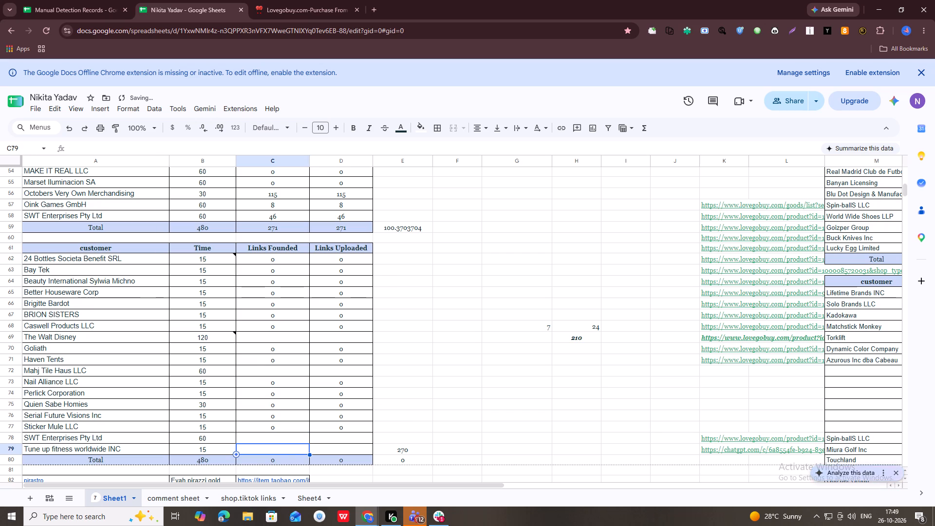
key("ctrl+v")
Enter 1 in both Links Founded and Links Uploaded for SWT Enterprises Pty Ltd.
key("Up")
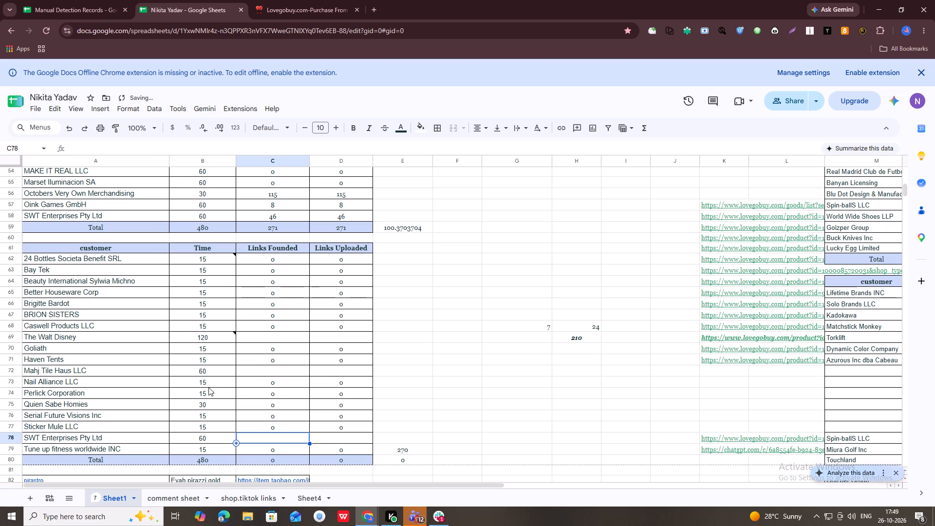
left_click(280, 338)
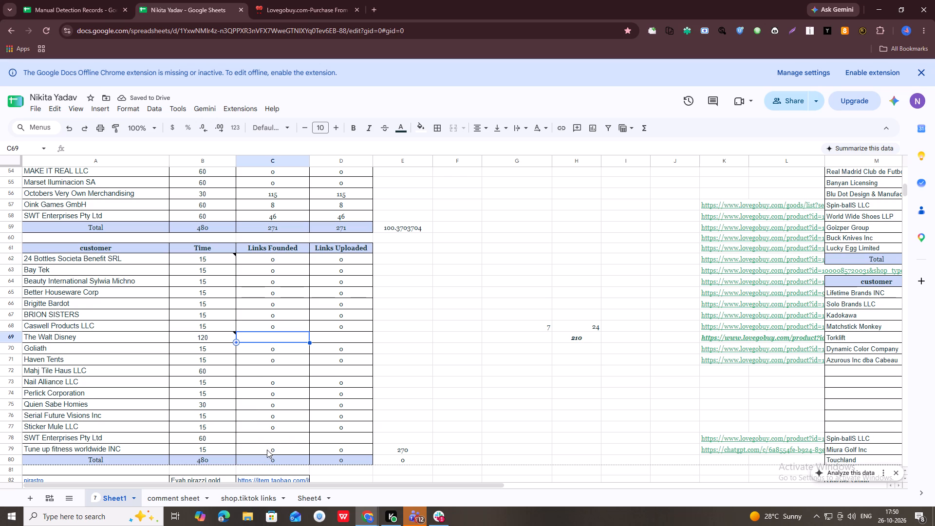
left_click(267, 441)
key("1")
key("Right")
key("1")
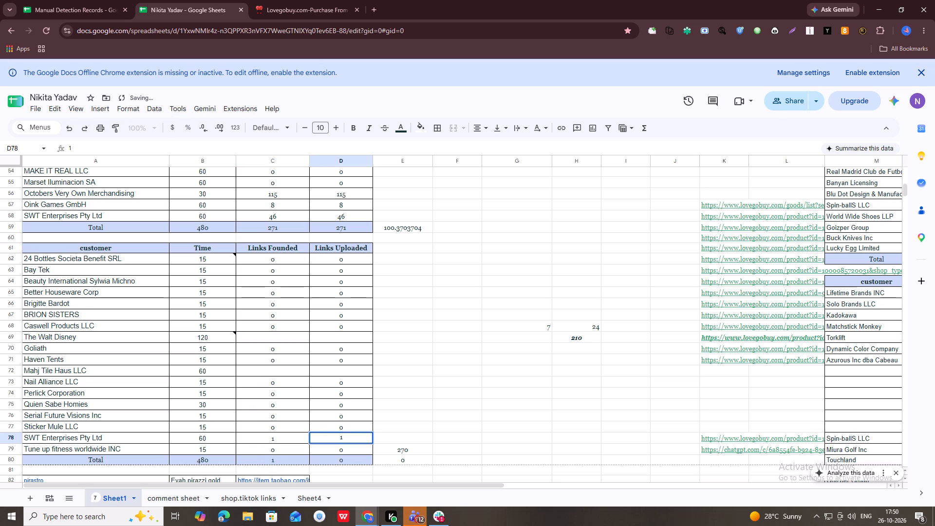
key("Up")
key("Up")
key("Up")
key("Up")
key("Up")
key("Up")
key("Left")
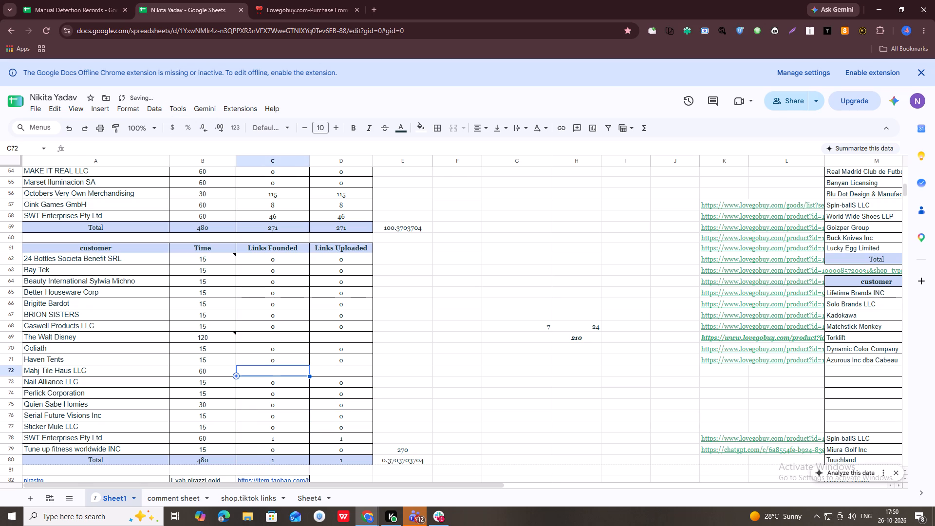
Switch to the Manual Detection Records spreadsheet and go back up the Links column to The Walt Disney records dated 10/26/2026.
left_click(104, 0)
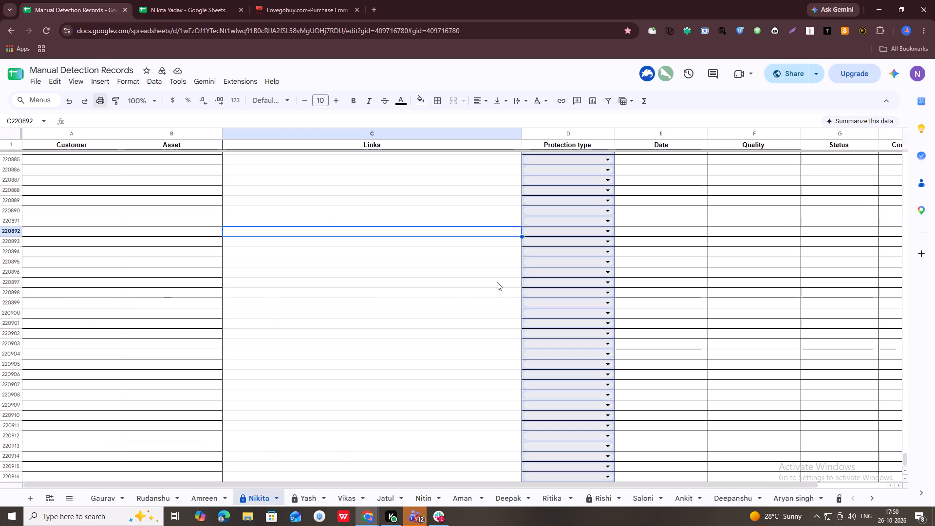
key("ctrl+Up")
key("ctrl+Up")
key("ctrl+Up")
key("ctrl+Up")
key("ctrl+Up")
key("ctrl+Up")
key("ctrl+Up")
key("ctrl+Up")
key("ctrl+Up")
key("ctrl+Up")
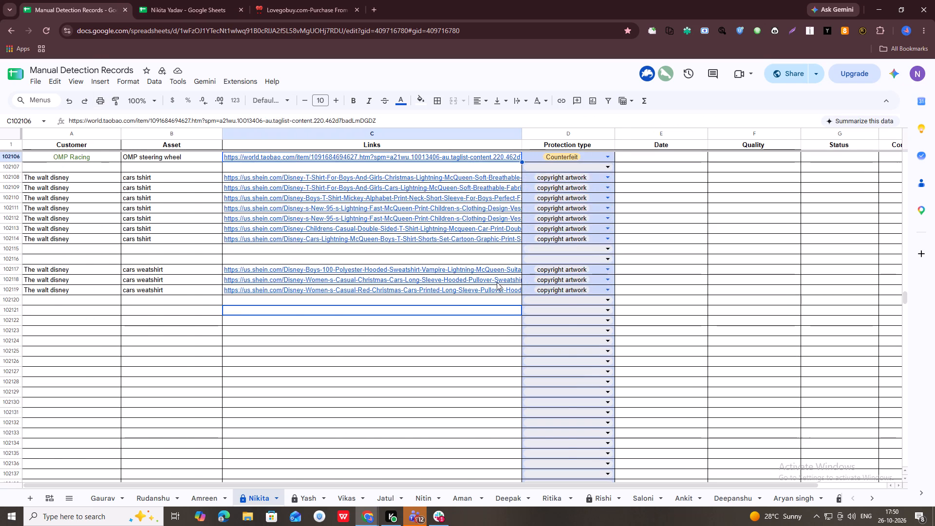
key("ctrl+Up")
key("ctrl+Up")
key("ctrl+Up")
key("ctrl+Up")
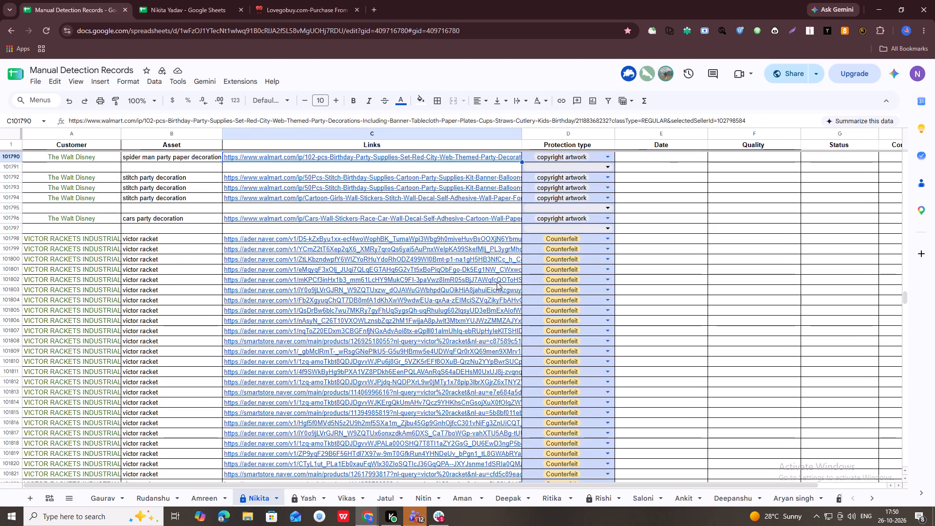
key("ctrl+Up")
key("ctrl+Up")
key("ctrl+Up")
key("ctrl+Up")
key("ctrl+Up")
key("ctrl+Up")
key("ctrl+Up")
key("ctrl+Up")
key("ctrl+Up")
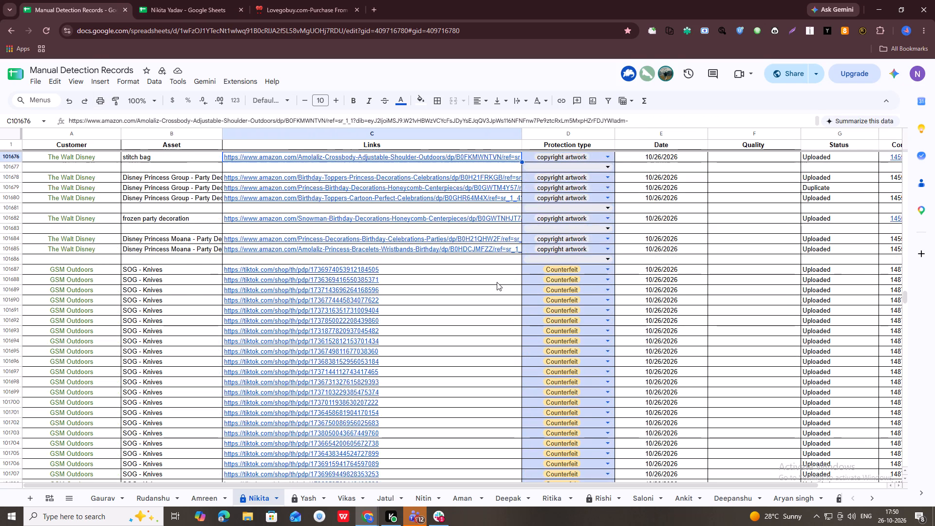
key("ctrl+Up")
key("ctrl+Up")
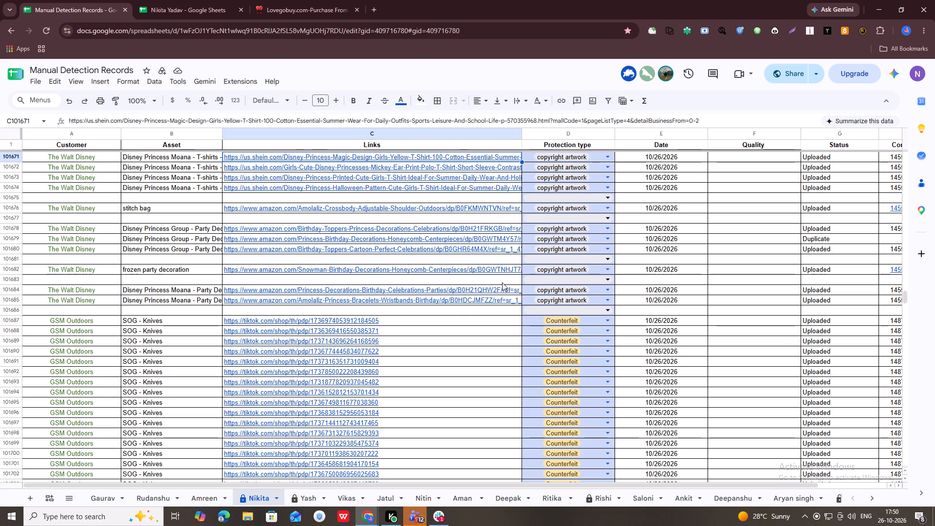
Count the column H entries for The Walt Disney across rows 101567 to 101685, displaying Count instead of Sum.
left_click(890, 303)
scroll(871, 352, "up", 1)
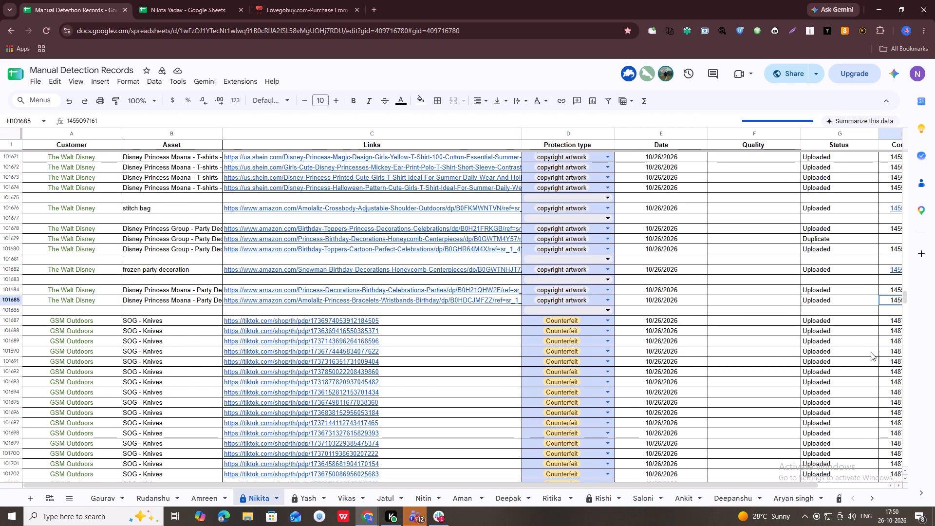
scroll(871, 352, "up", 7)
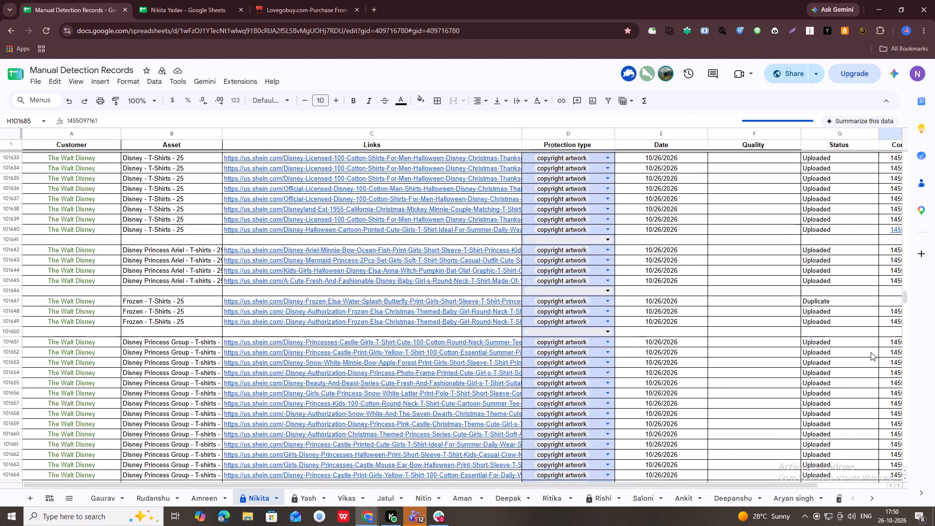
scroll(871, 353, "up", 3)
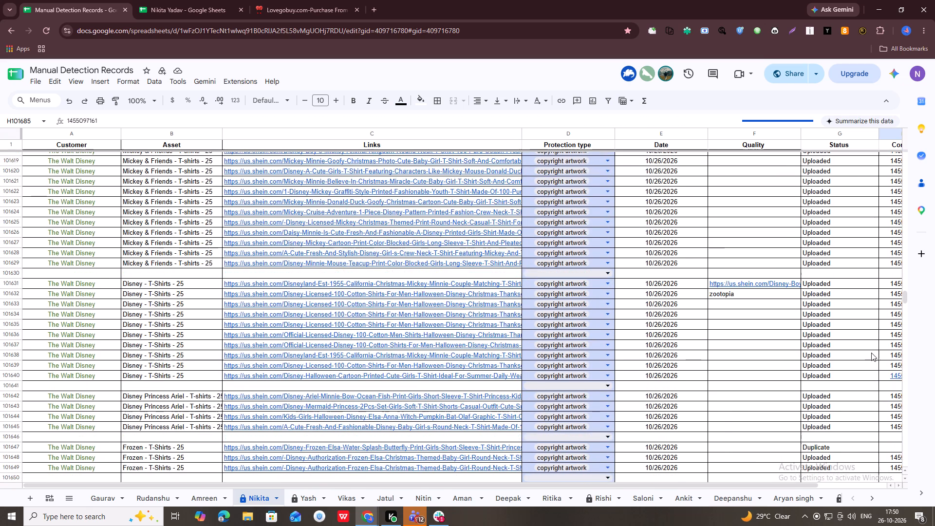
scroll(871, 353, "up", 11)
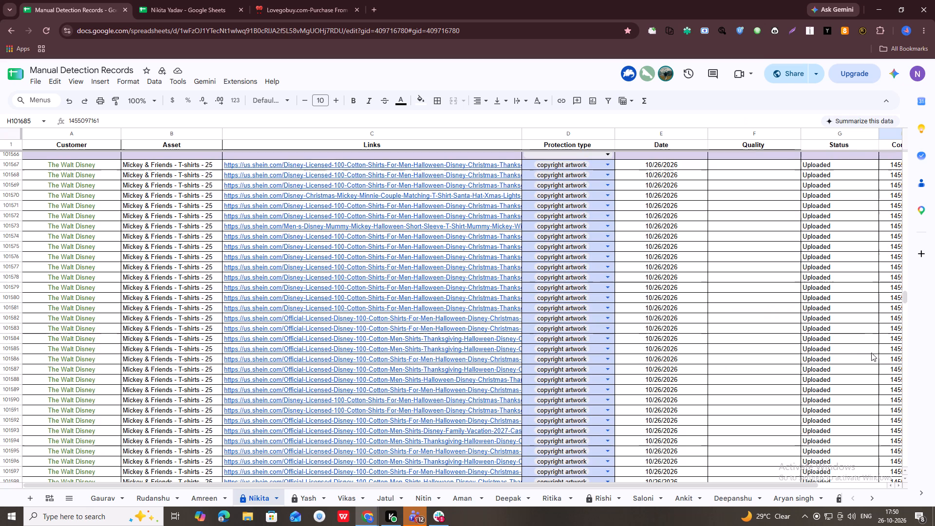
left_click(883, 169, "shift")
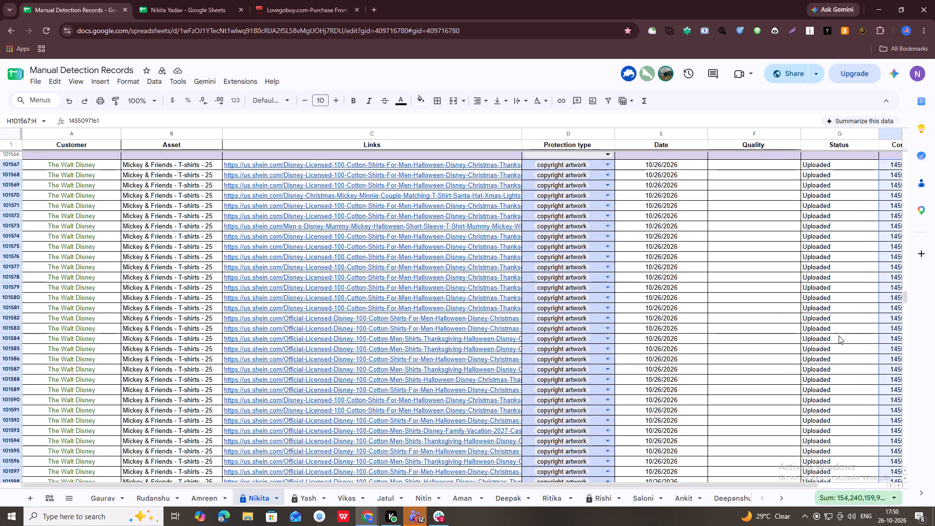
left_click(890, 497)
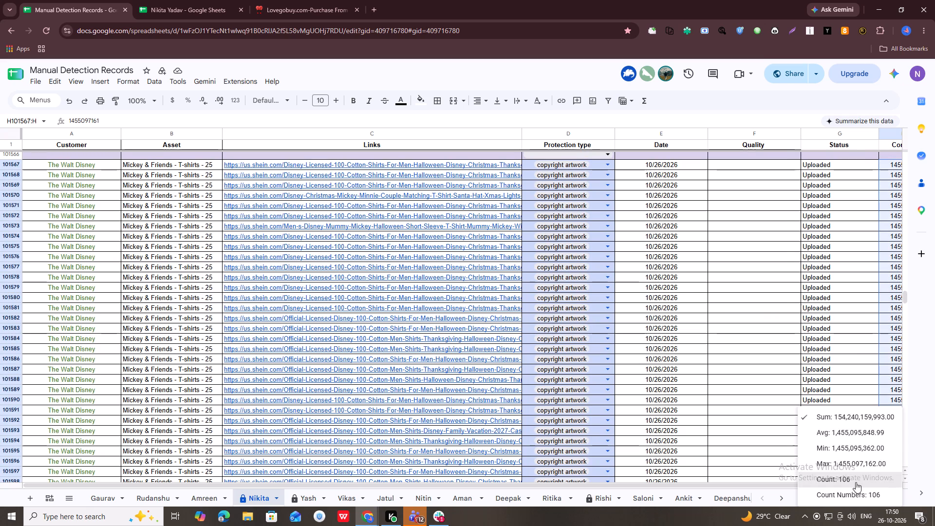
left_click(855, 484)
Count the column H entries from the stitch bag row 101676 to The Walt Disney's row 101685.
scroll(729, 394, "down", 12)
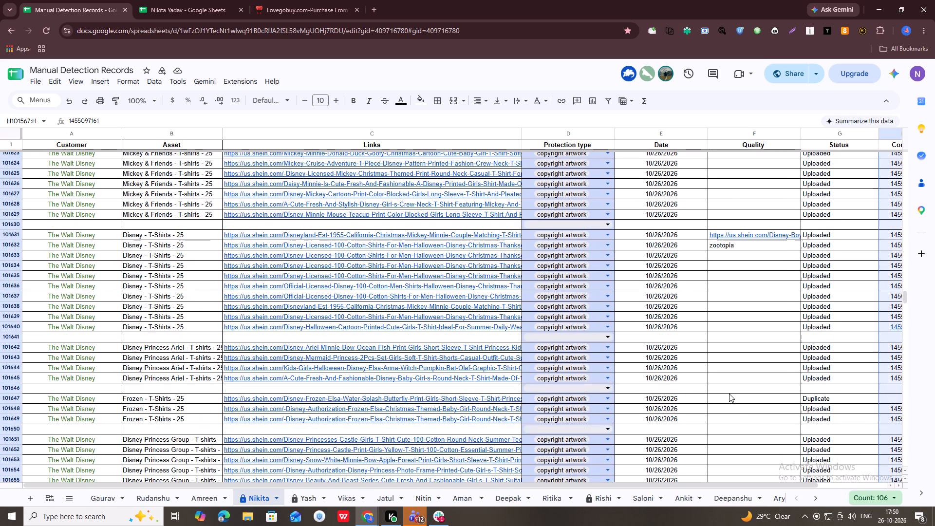
scroll(729, 394, "down", 5)
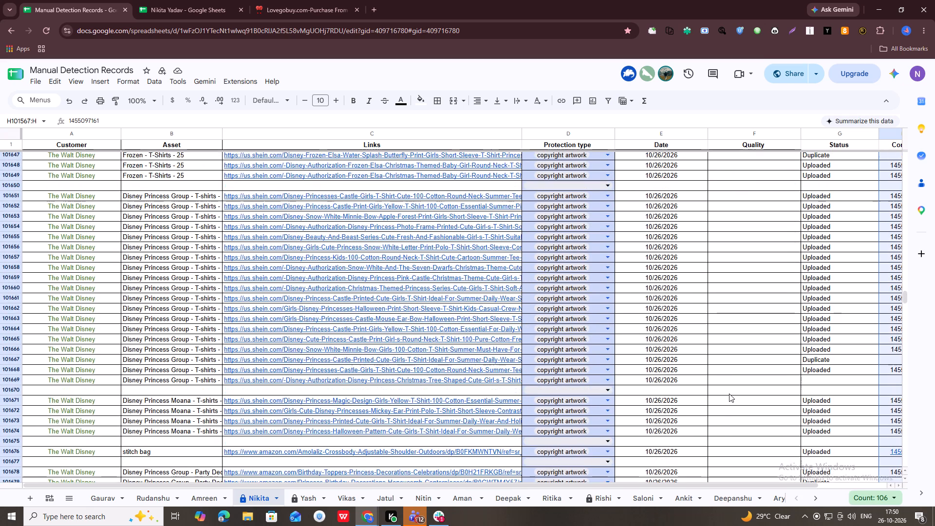
scroll(729, 394, "down", 3)
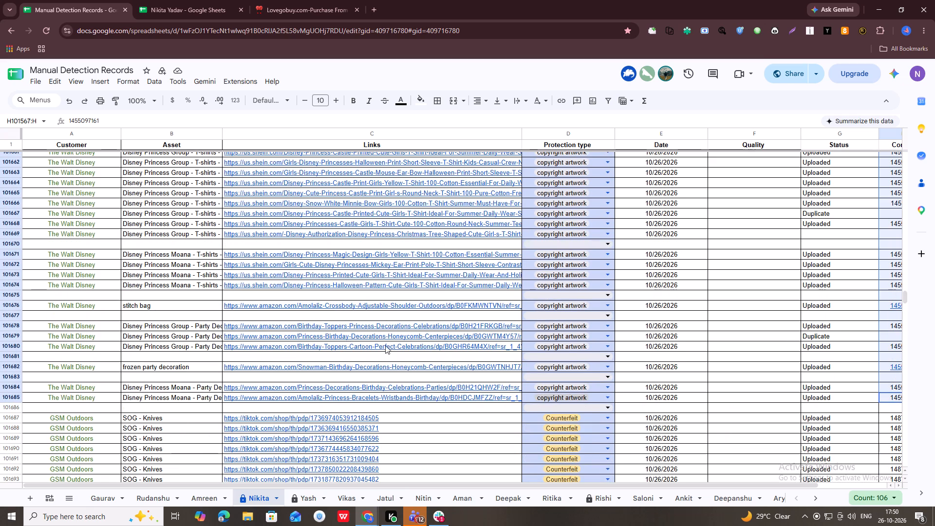
left_click(887, 307, "shift")
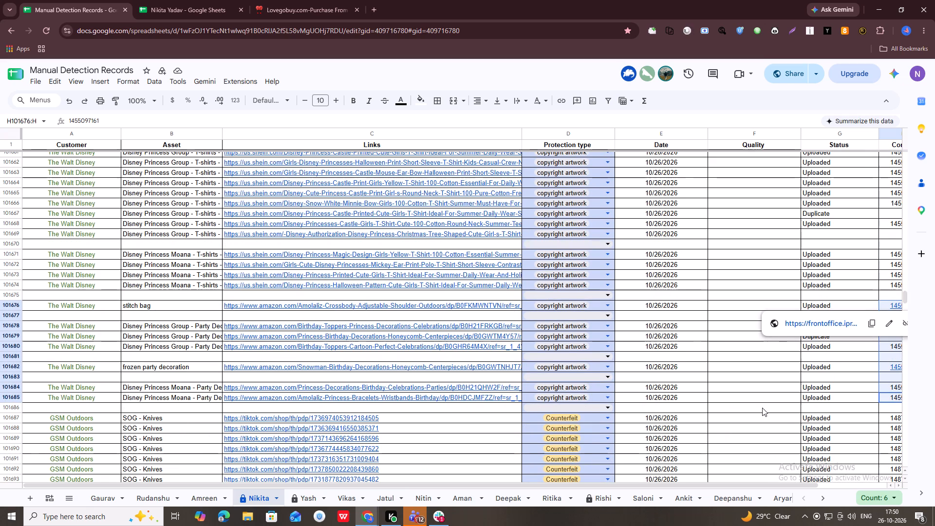
Count The Walt Disney's entries in the Links column across rows 101567 to 101685.
left_click(452, 399)
scroll(472, 361, "up", 17)
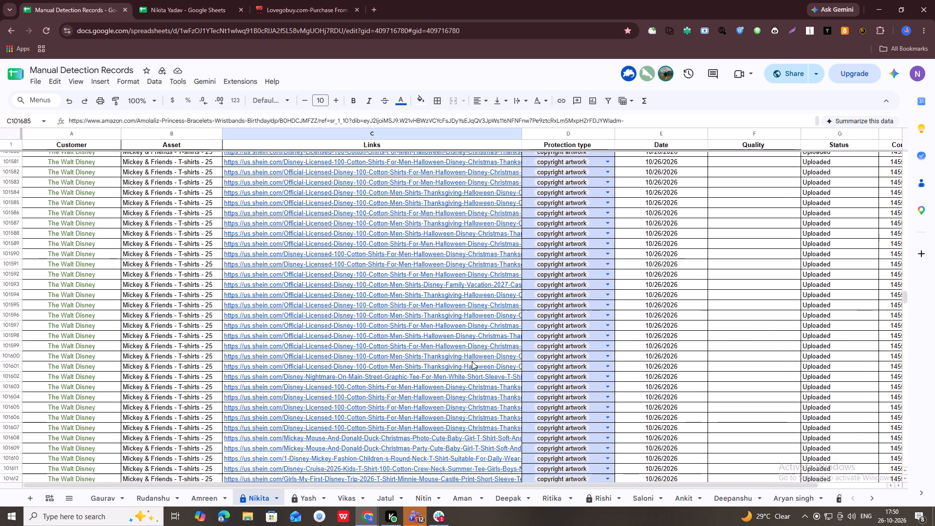
scroll(472, 361, "up", 6)
left_click(444, 310, "shift")
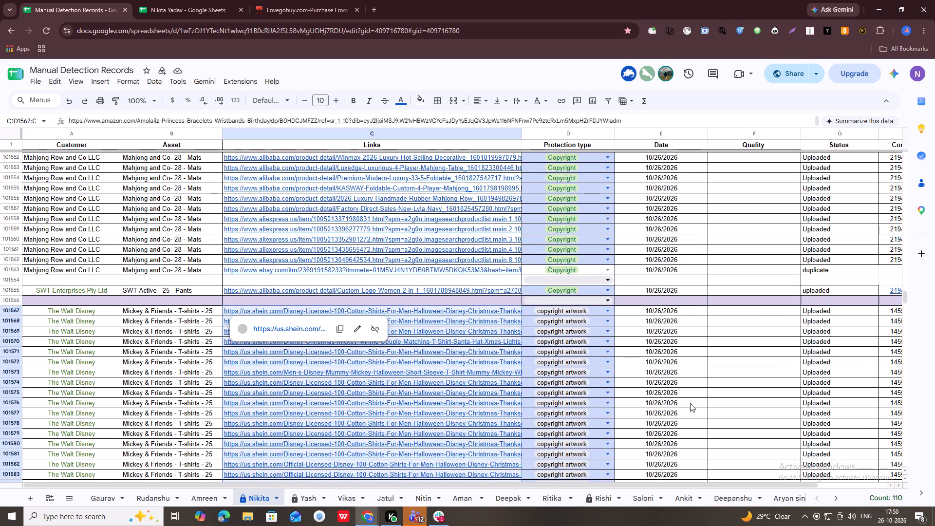
Return to the daily tracking sheet and enter 112 in both Links Founded and Links Uploaded for Mahj Tile Haus LLC.
left_click(192, 0)
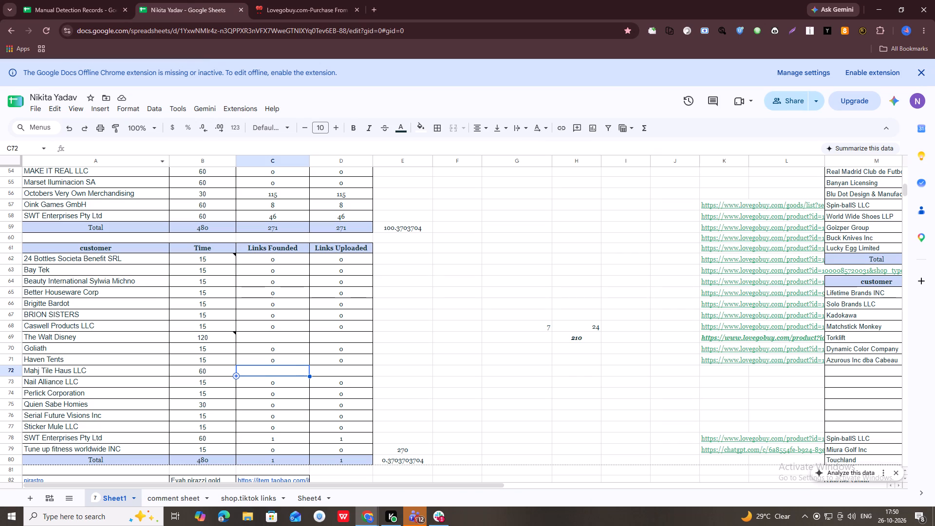
type("112")
key("Right")
type("112")
key("Up")
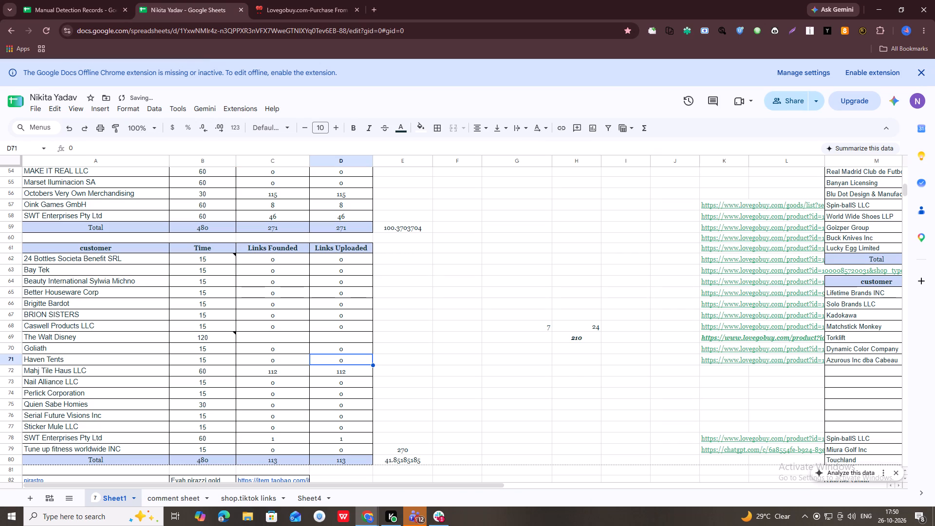
Clear the Links Founded and Links Uploaded counts for Mahj Tile Haus LLC.
key("Down")
key("shift+Left")
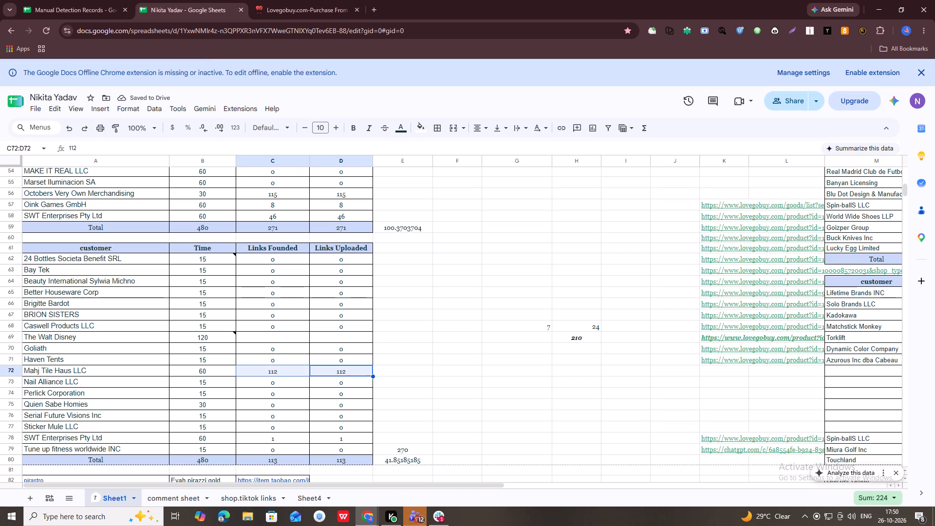
key("Delete")
Enter 112 in both Links Founded and Links Uploaded for The Walt Disney.
key("Up")
key("Up")
key("Up")
key("Left")
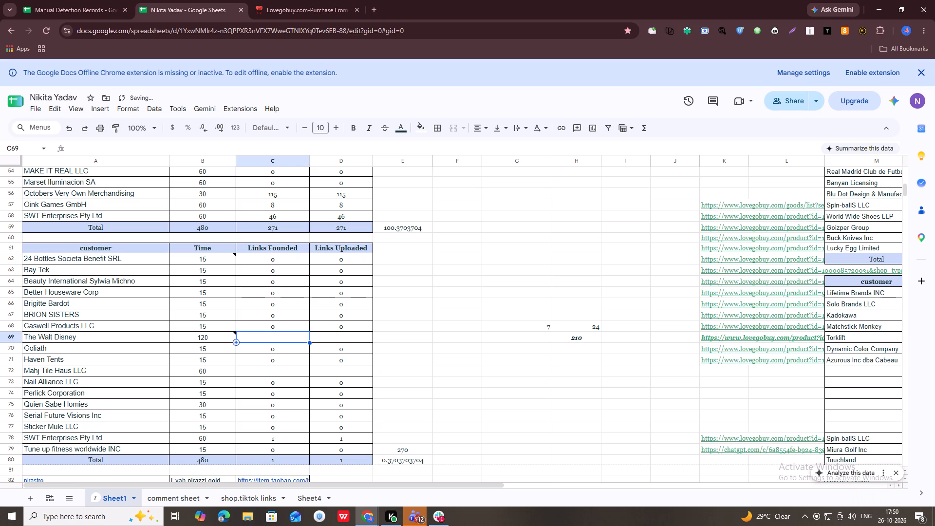
type("112")
key("Right")
type("112")
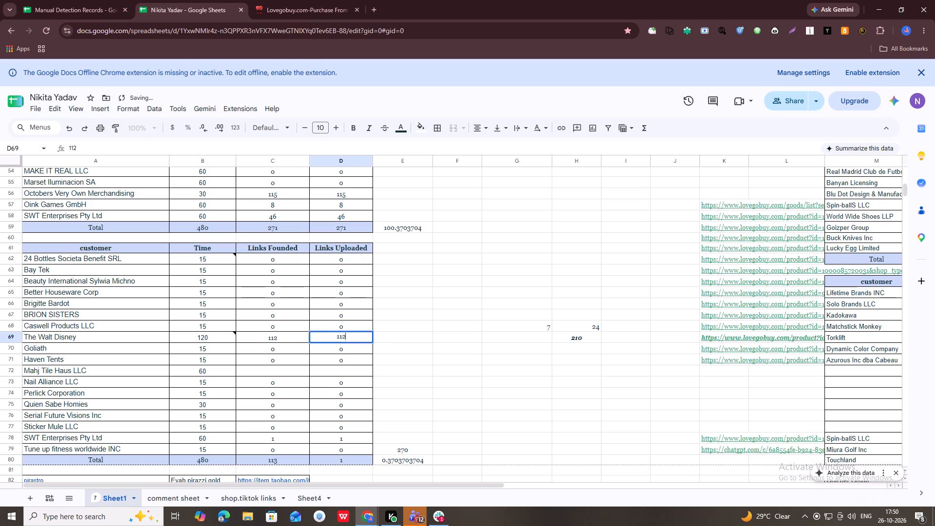
key("Down")
key("Down")
key("Down")
key("Left")
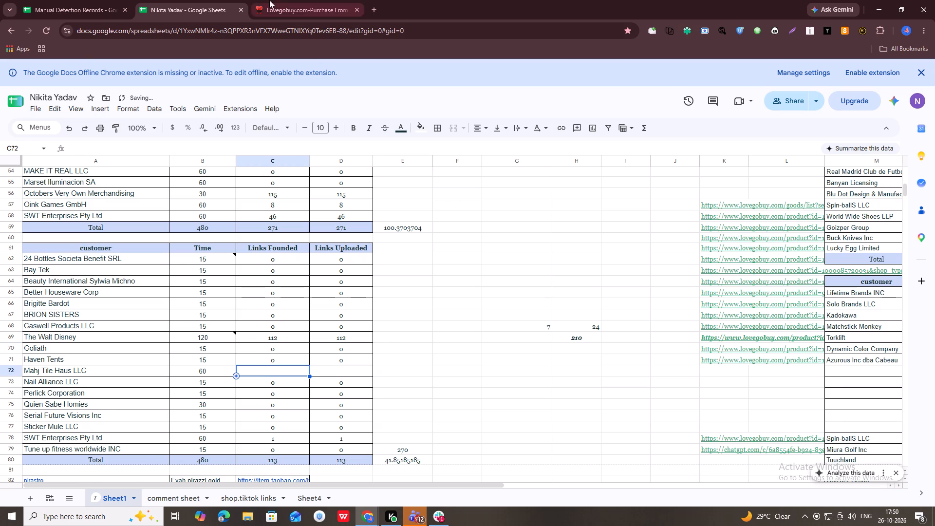
In Manual Detection Records, enter 134 and 97 in the Quality cells of rows 101562 and 101561 and display their Sum.
left_click(97, 0)
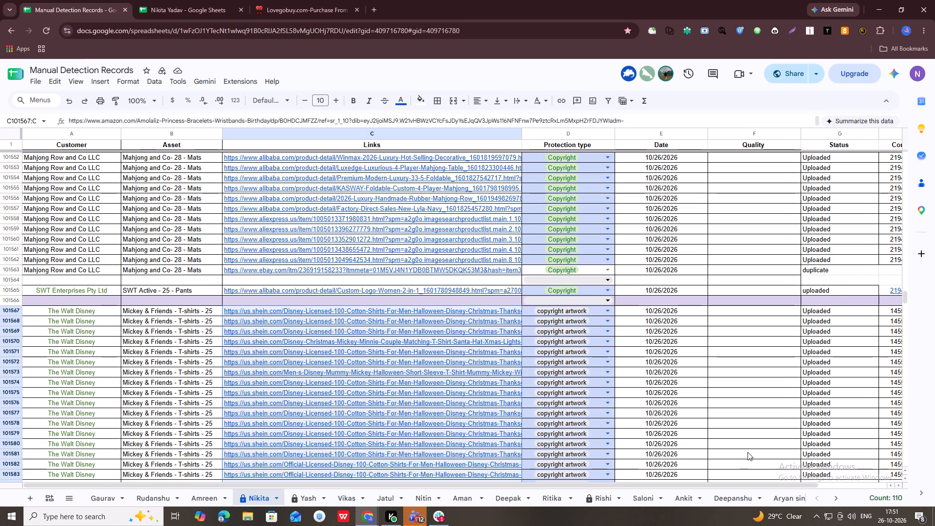
left_click_drag(729, 487, 807, 489)
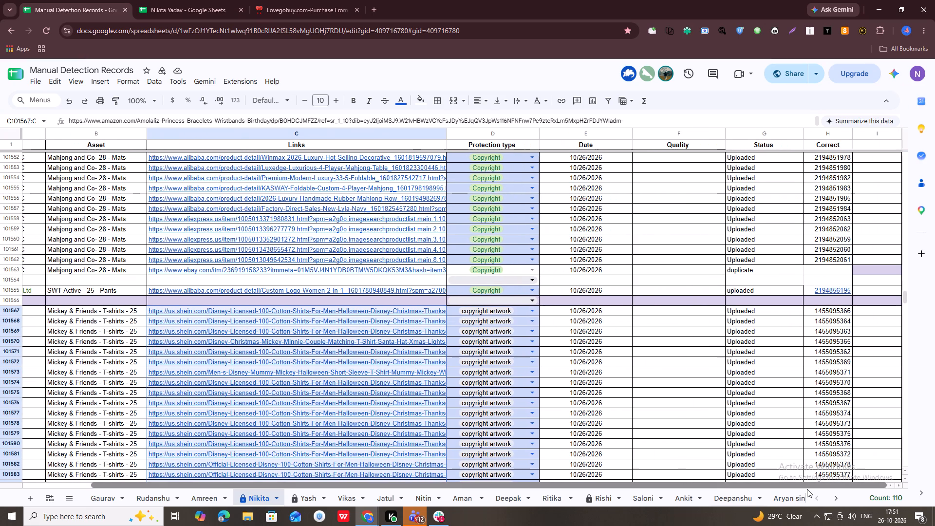
left_click_drag(807, 489, 822, 490)
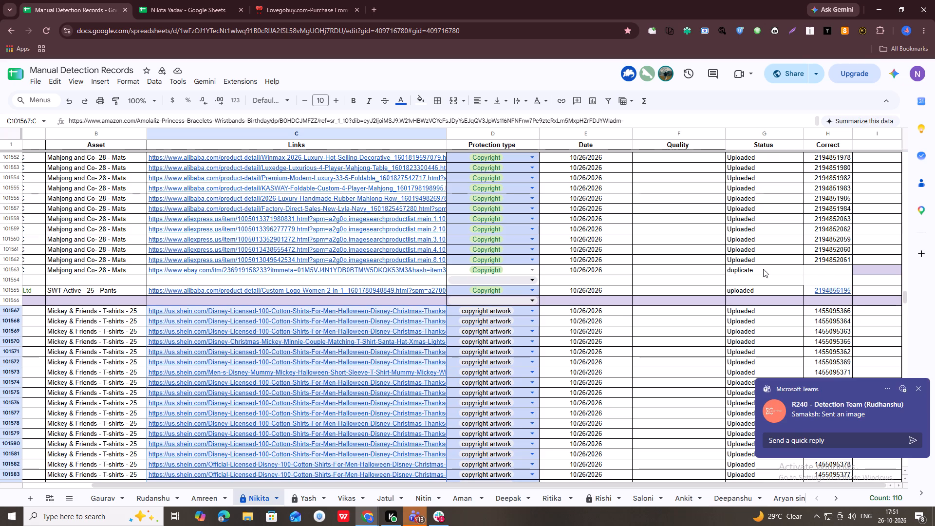
left_click(670, 262)
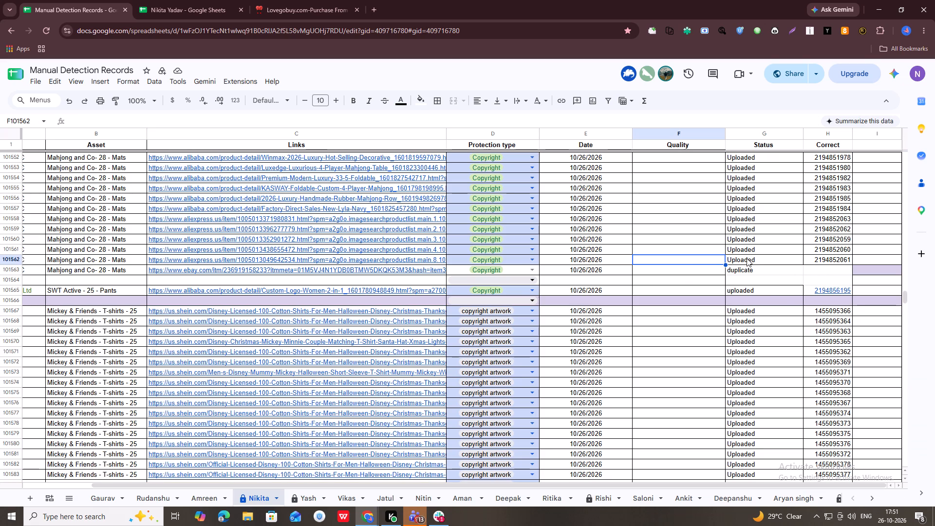
type("134+")
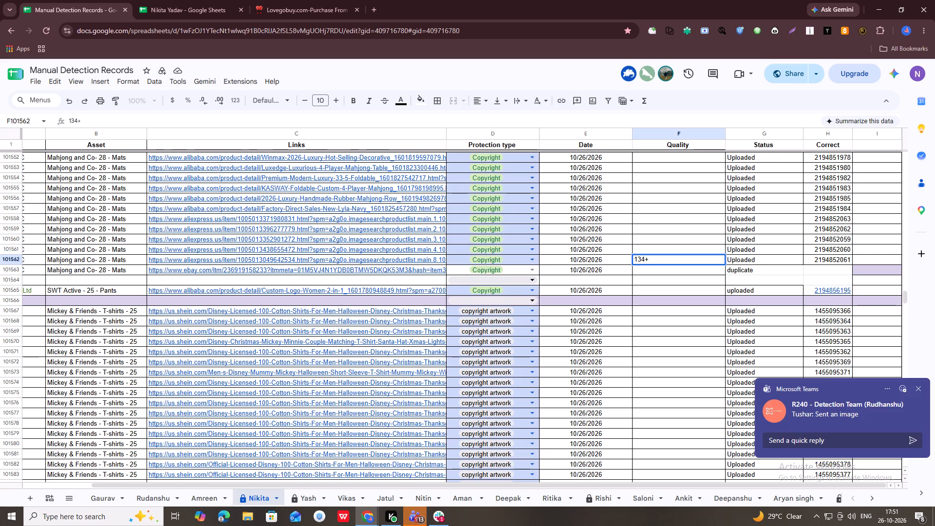
key("BackSpace")
key("Up")
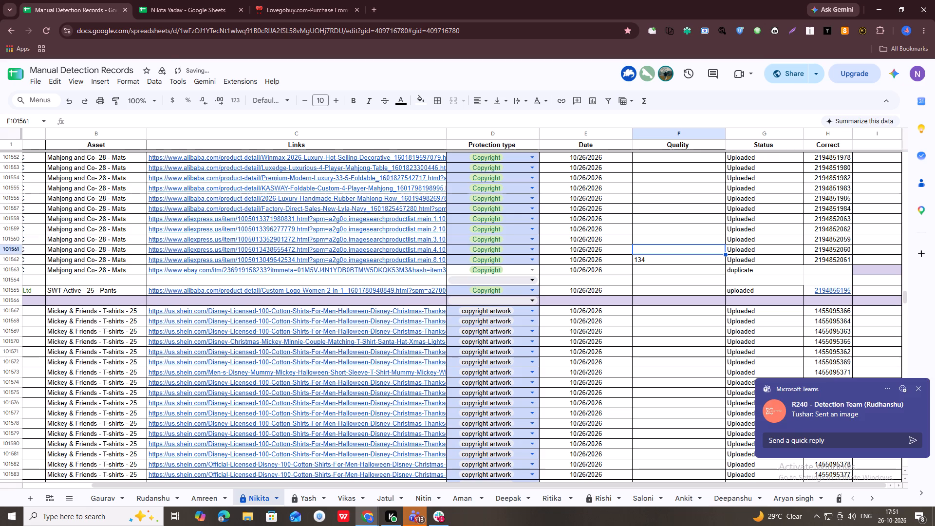
type("97")
key("shift+Down")
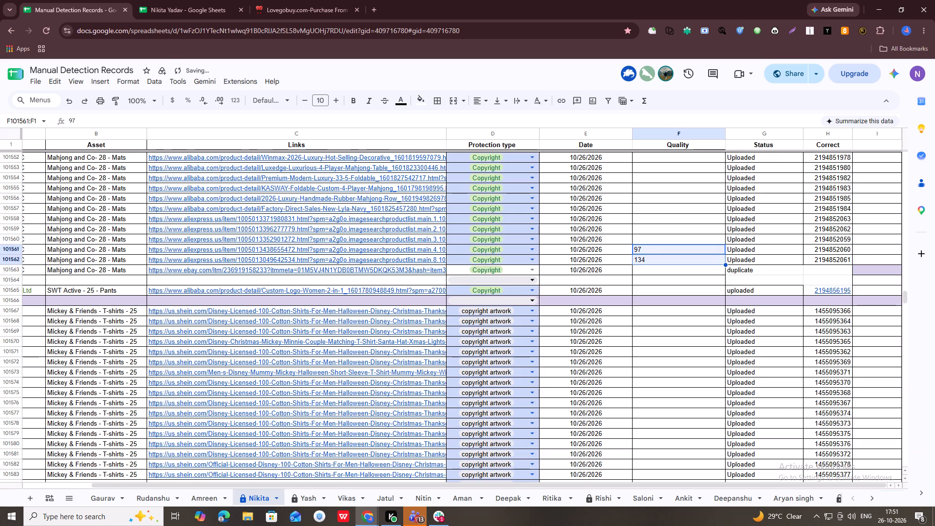
left_click(882, 503)
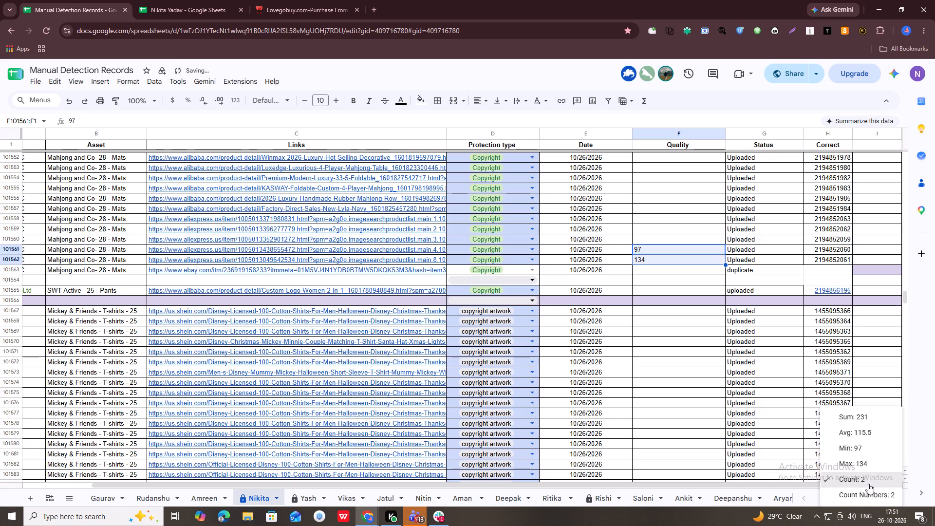
left_click(850, 417)
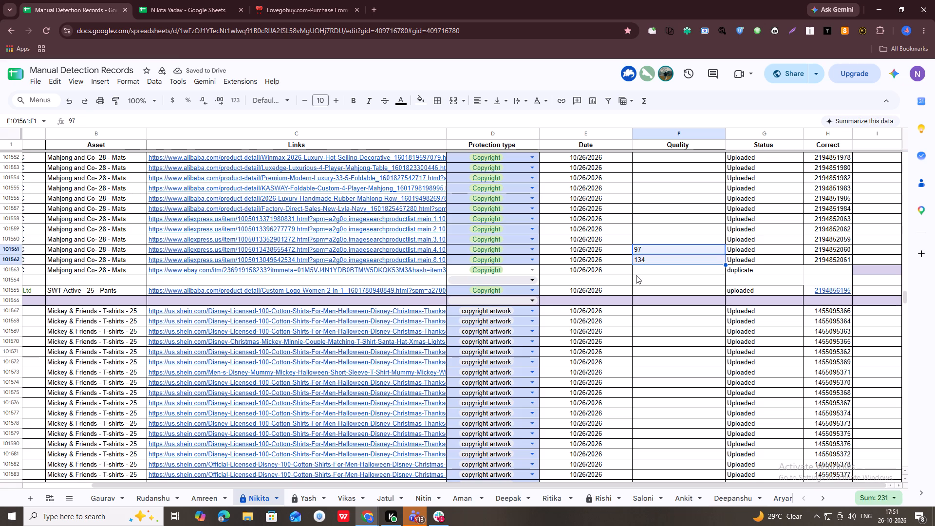
Count the Correct and Status entries for the Mahjong and Co- 28 - Mats rows 101545 to 101562.
left_click(633, 273)
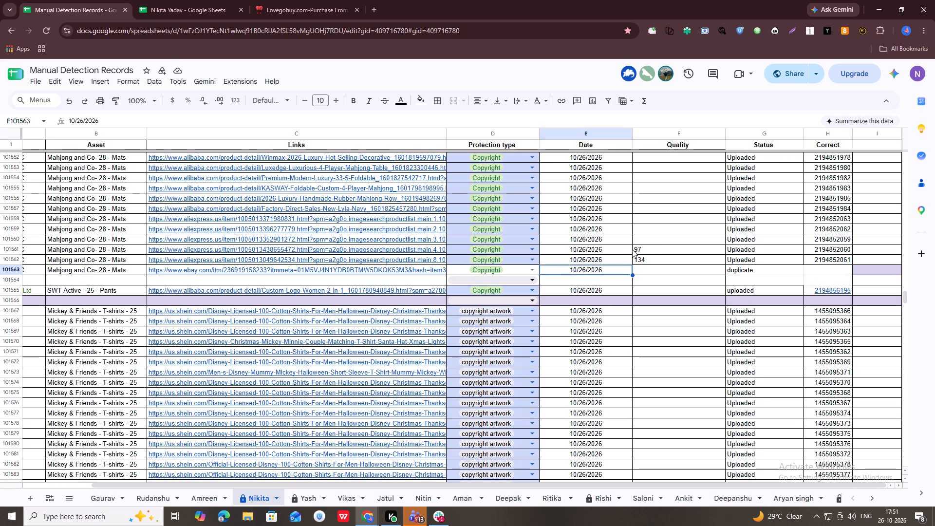
scroll(720, 282, "up", 5)
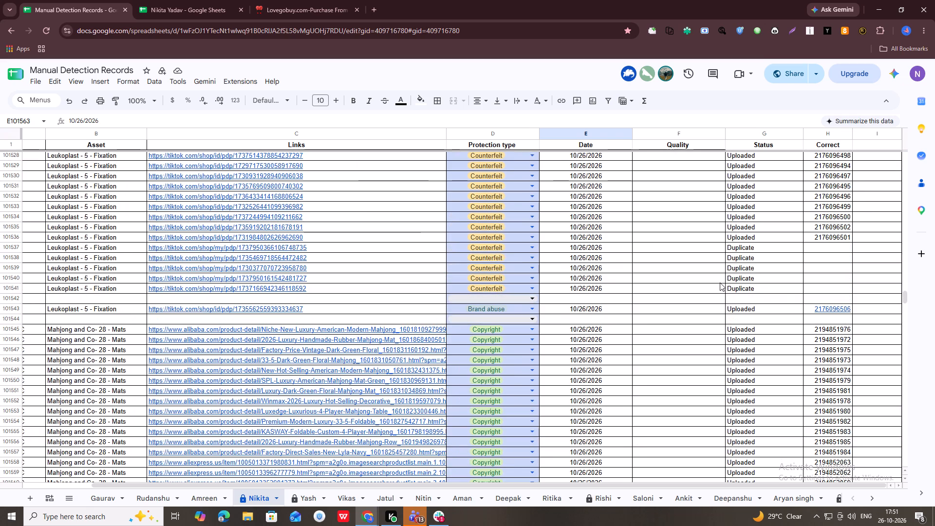
scroll(720, 282, "down", 2)
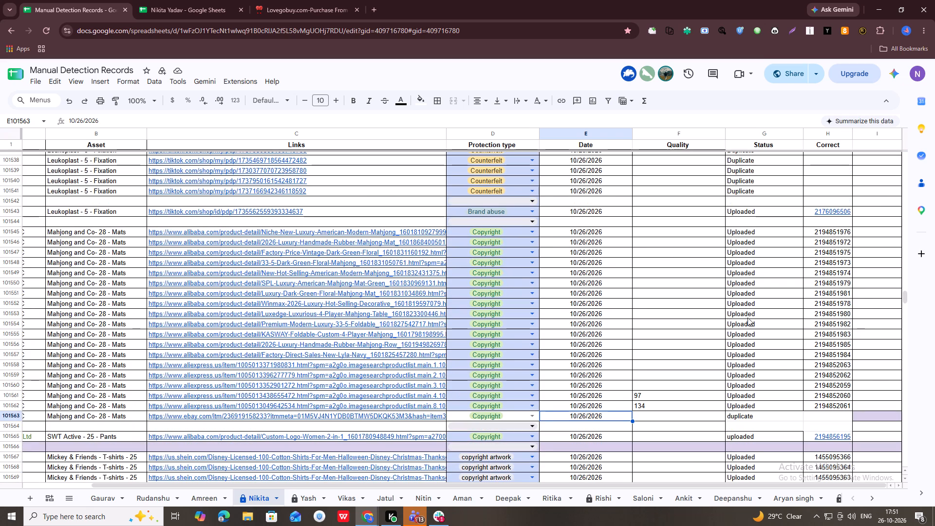
left_click_drag(811, 232, 820, 416)
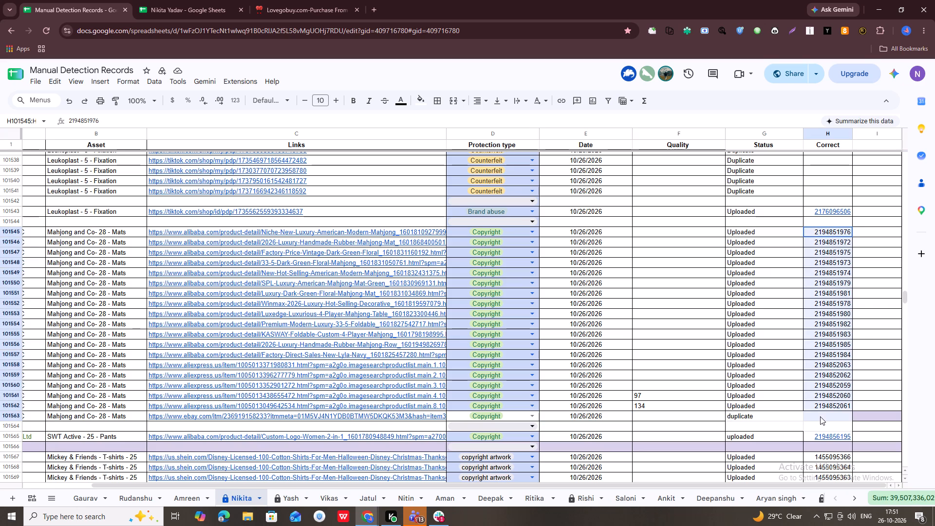
left_click_drag(820, 416, 817, 407)
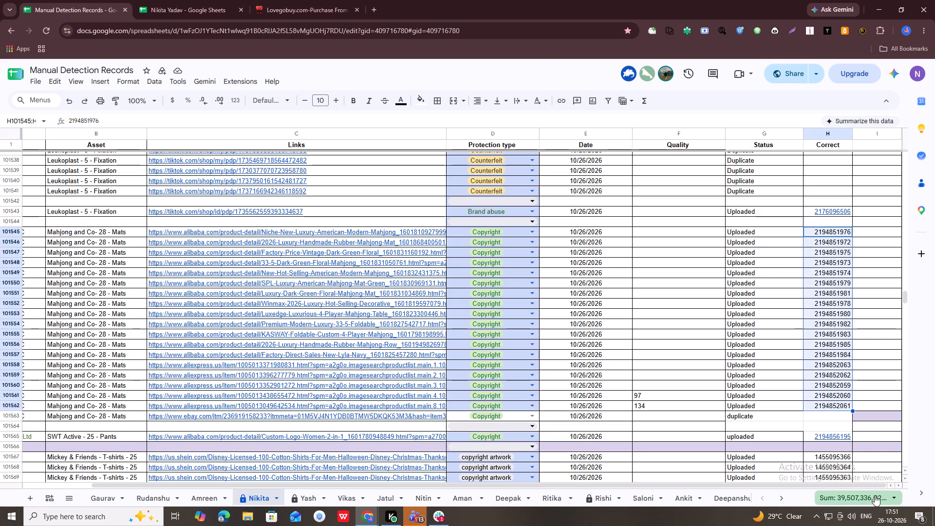
left_click(875, 495)
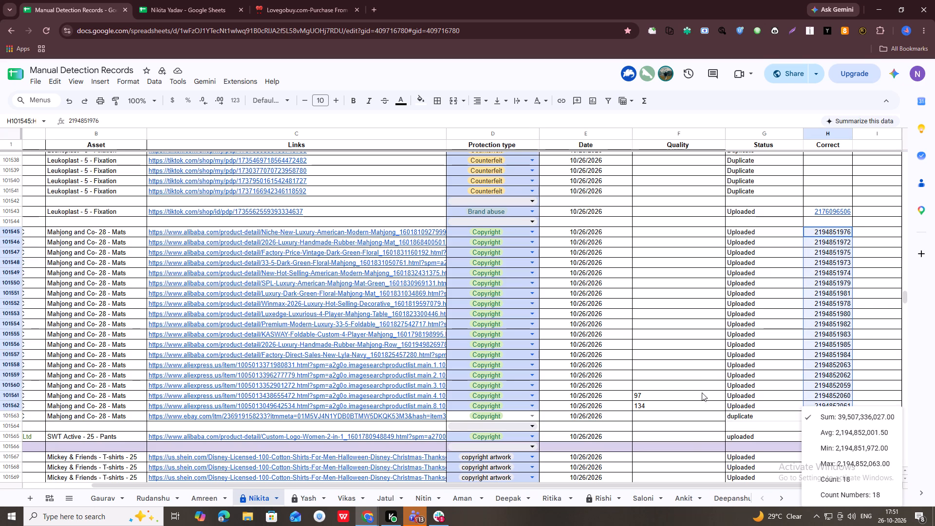
left_click(687, 352)
left_click_drag(757, 407, 754, 360)
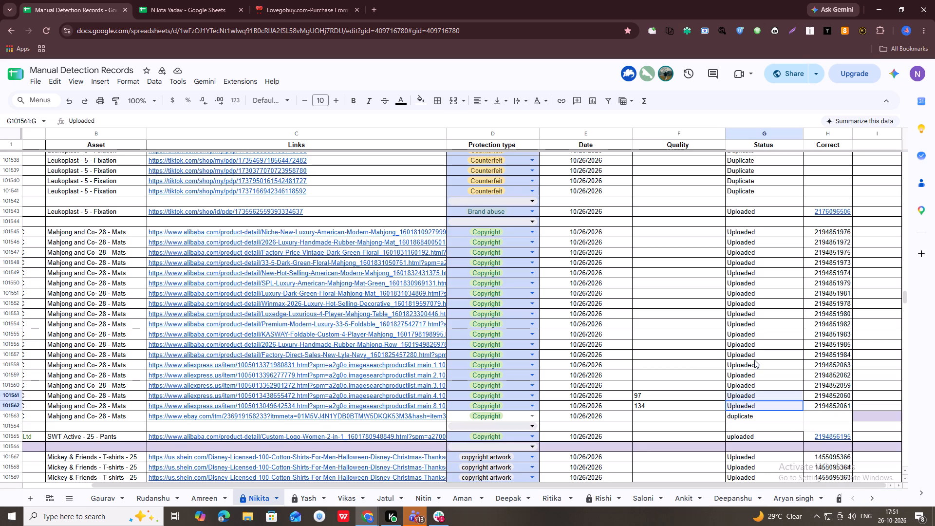
left_click_drag(754, 360, 752, 224)
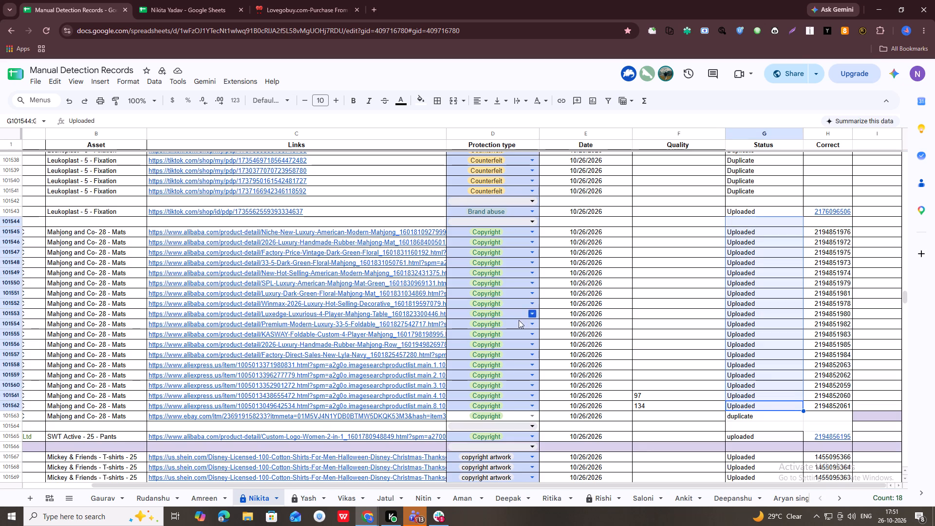
left_click(636, 335)
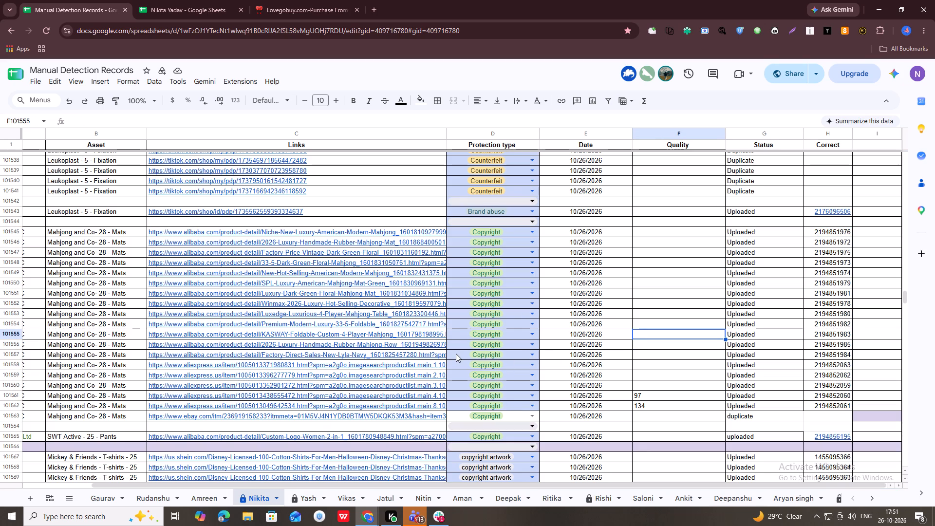
Delete the temporary values 97 and 134 from the Quality column in rows 101561 and 101562.
left_click_drag(666, 385, 667, 401)
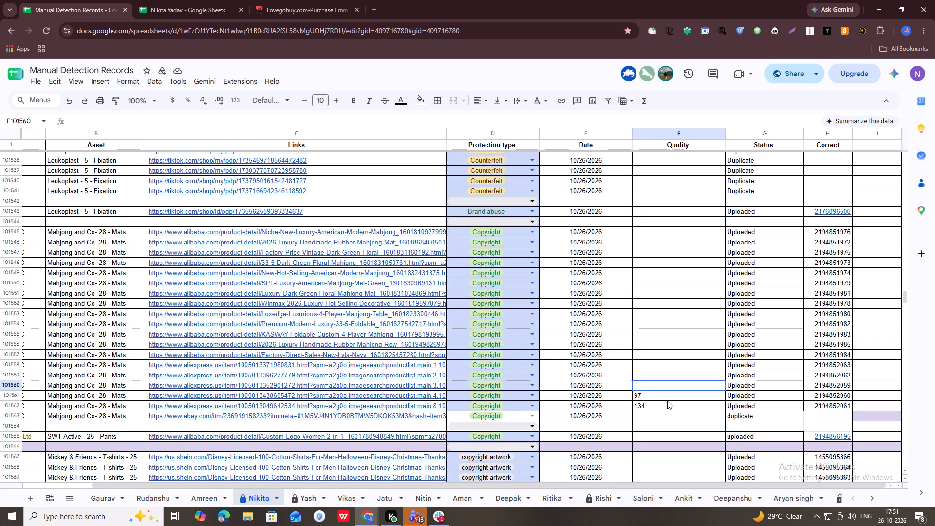
left_click_drag(667, 401, 667, 413)
key("Delete")
Count the Mahj Tile entries in the Links column across rows 101414 to 101511.
scroll(672, 349, "up", 6)
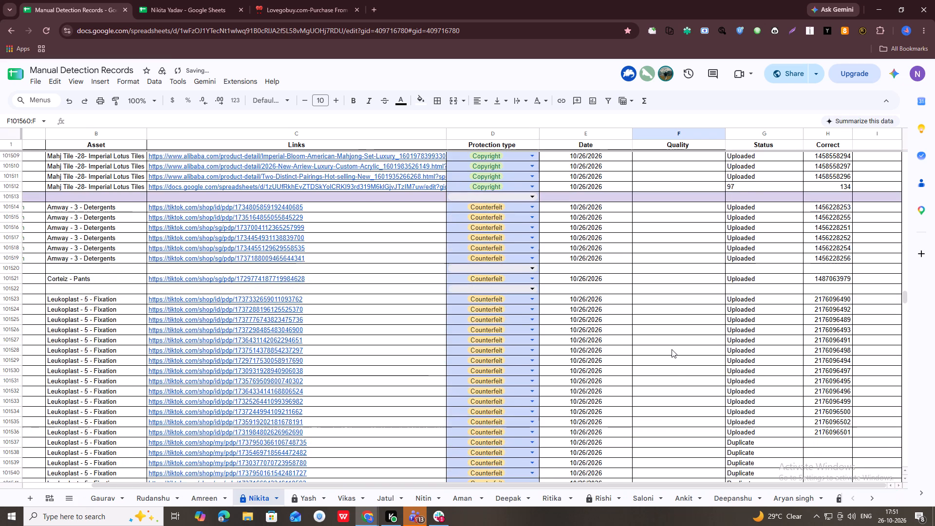
scroll(672, 349, "up", 1)
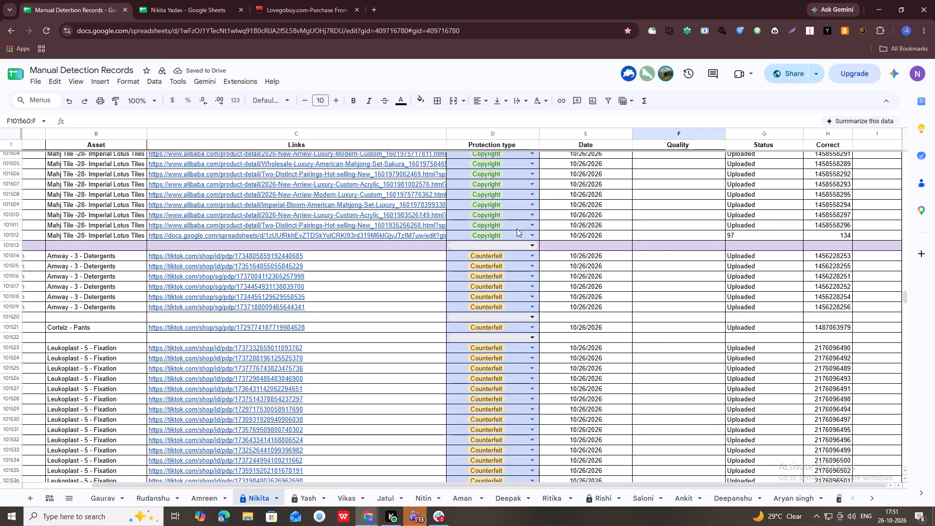
left_click(372, 225)
scroll(449, 350, "up", 6)
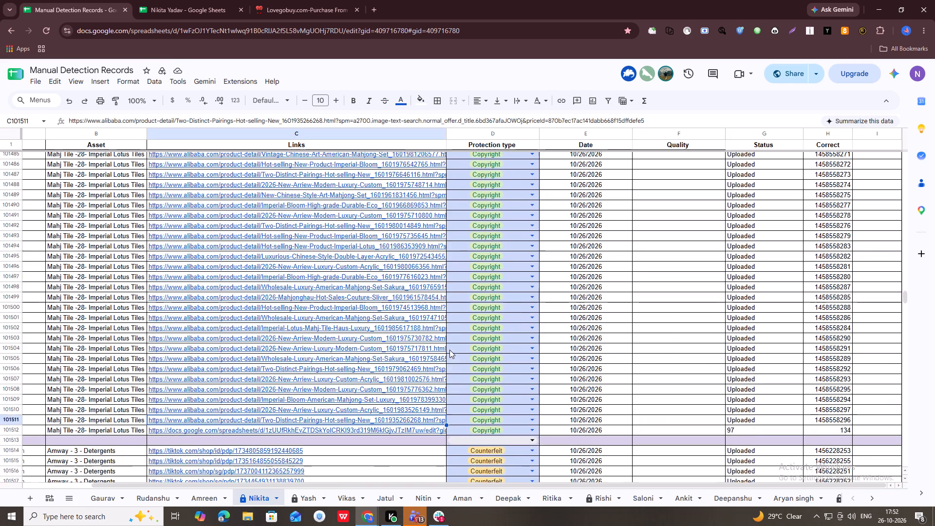
scroll(449, 350, "up", 16)
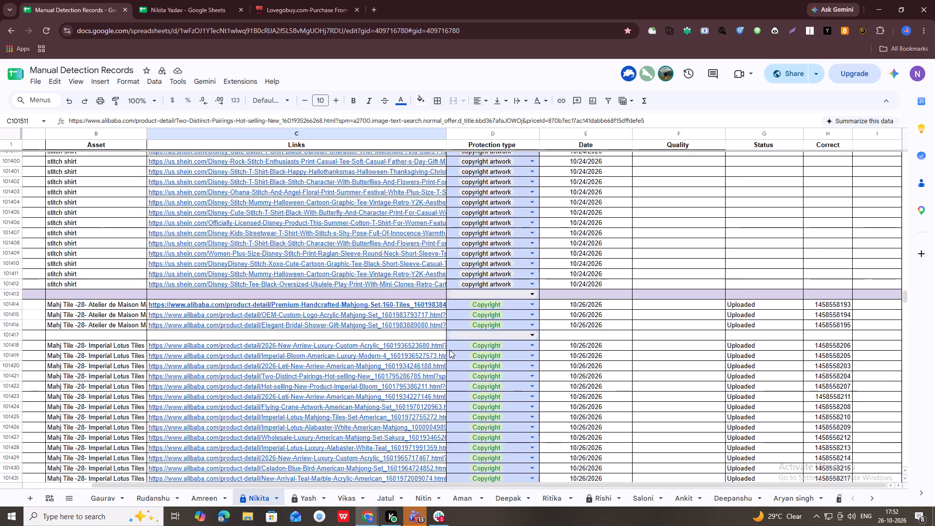
left_click(370, 303, "shift")
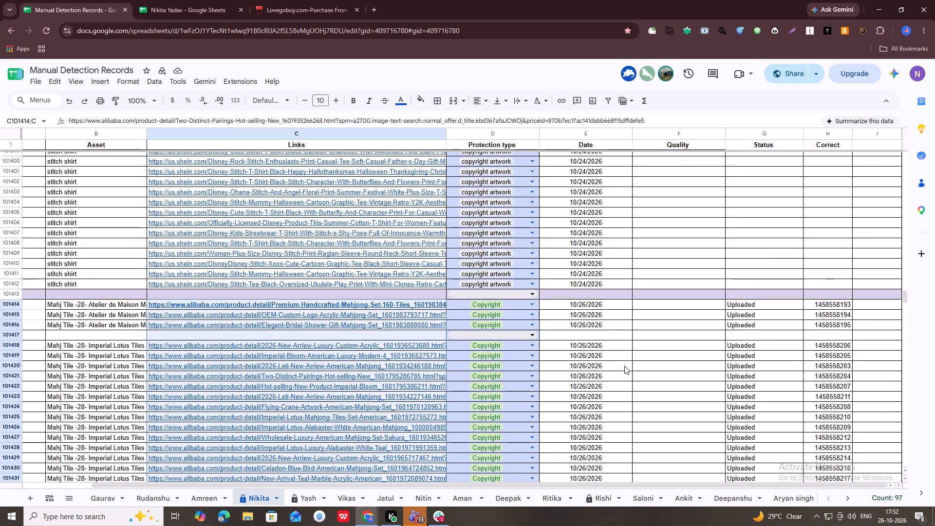
scroll(634, 371, "down", 17)
scroll(636, 372, "down", 5)
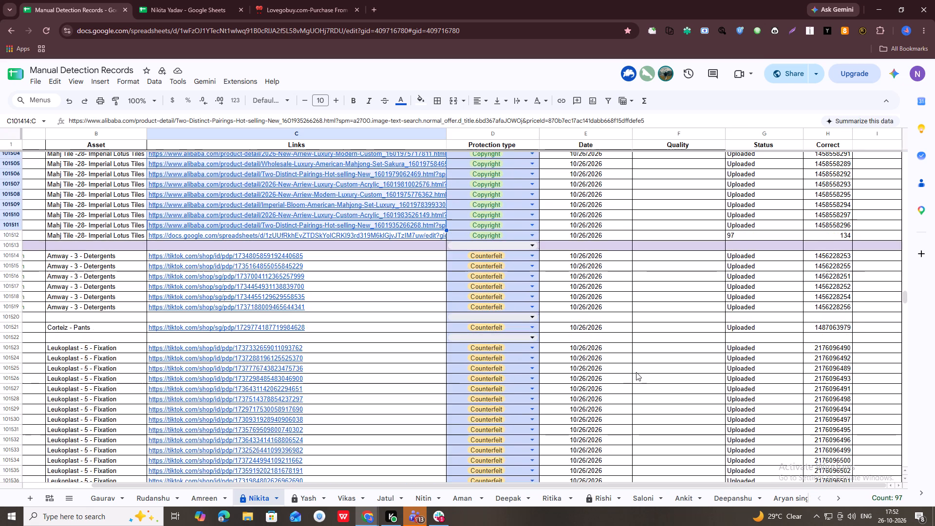
Enter 97 and 144 in the Quality cells of rows 101510 and 101509, and select both for their Sum.
left_click(683, 218)
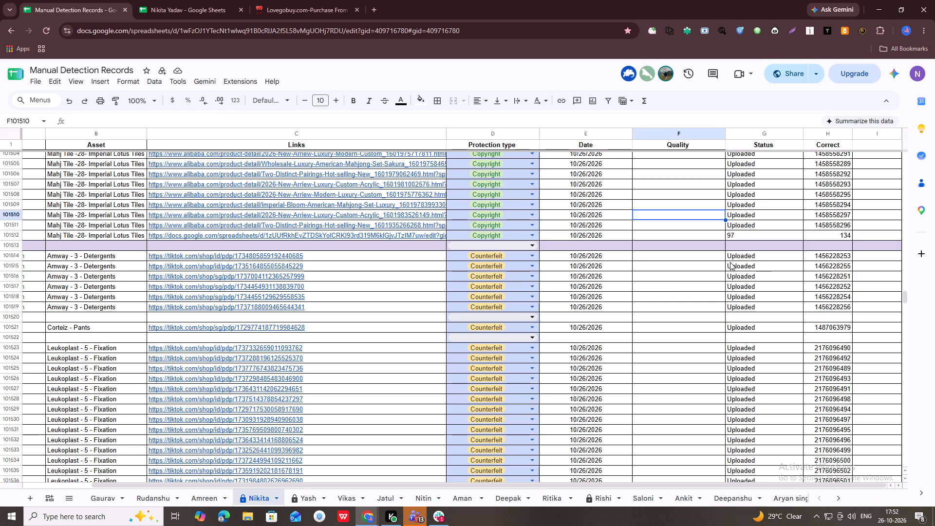
type("97")
key("Up")
type("144")
key("shift+Down")
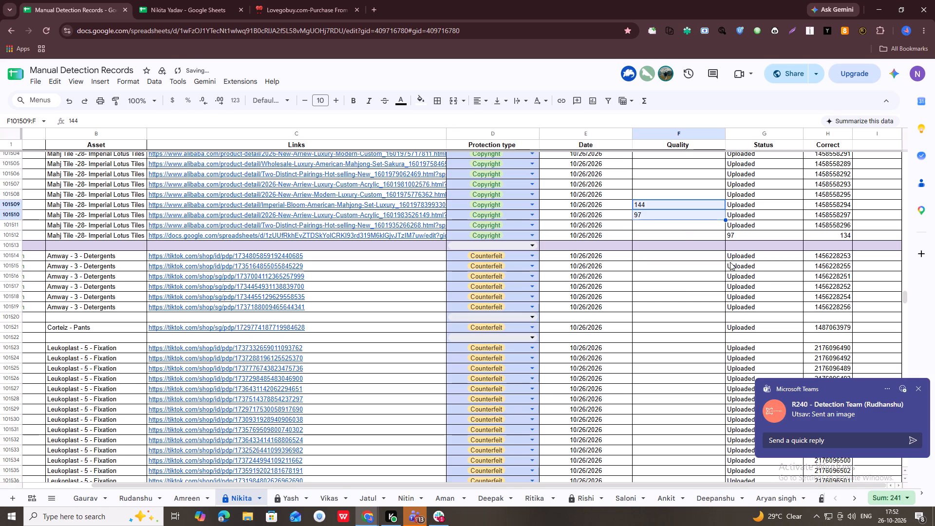
Return to the daily tracking sheet and enter 241 Links Founded and 231 Links Uploaded for Mahj Tile Haus LLC.
left_click(193, 0)
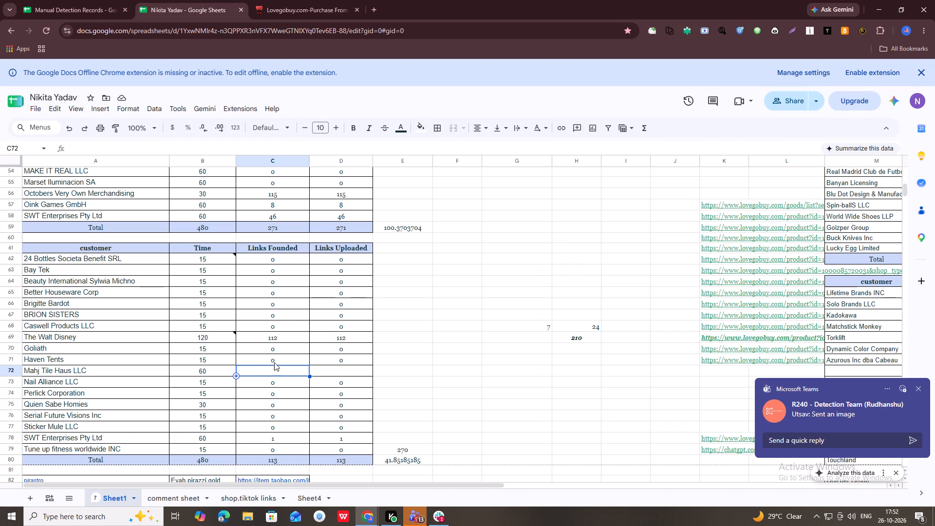
type("241")
key("Right")
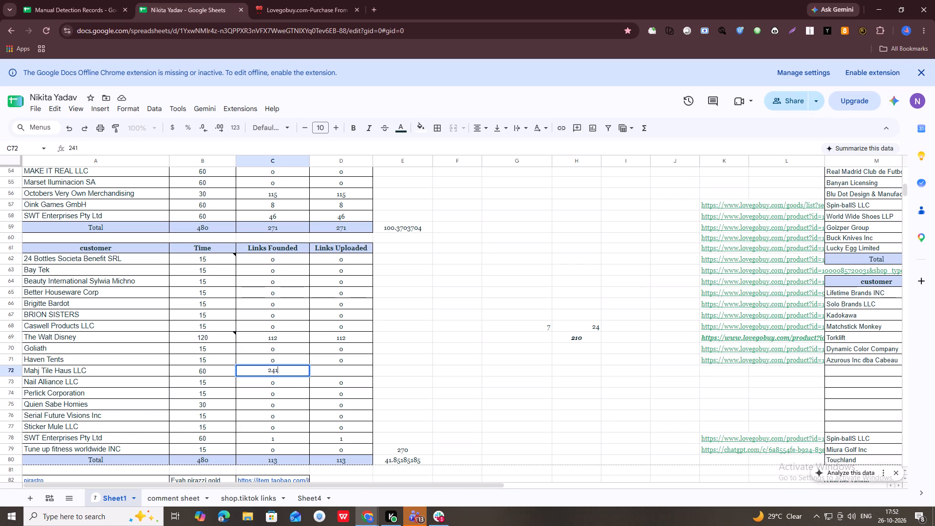
type("231")
key("Down")
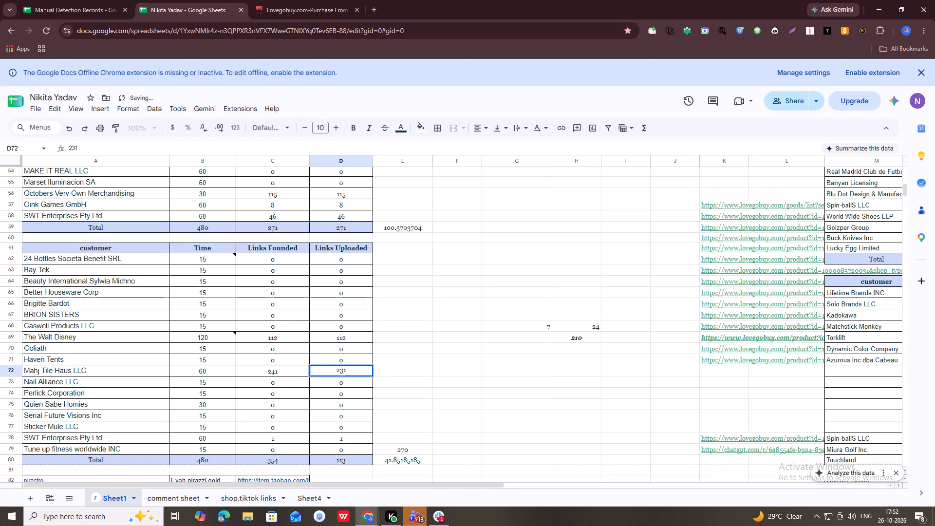
Return to the Manual Detection Records spreadsheet and delete the temporary values 144 and 97 from the Quality cells in rows 101509 and 101510.
left_click(95, 0)
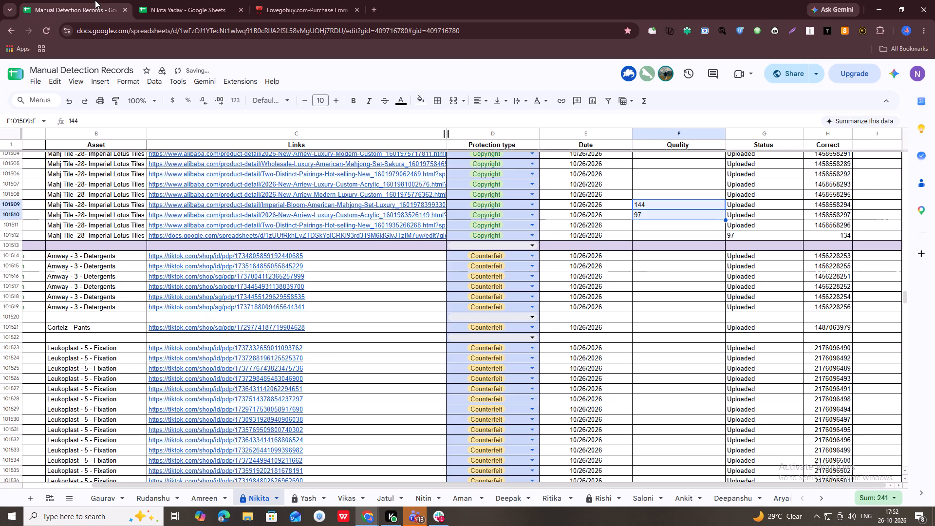
key("Delete")
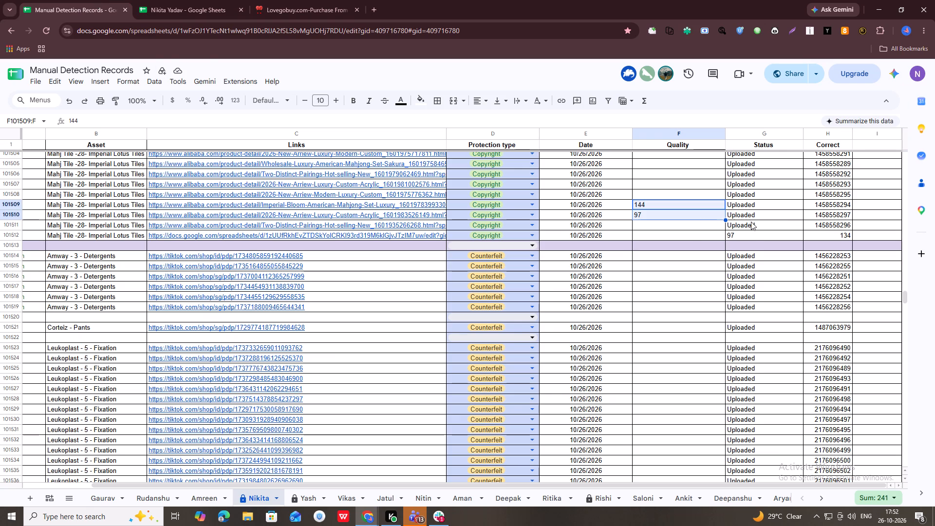
Select the Status and Correct cells of row 101512 to check their Sum.
left_click_drag(745, 235, 827, 233)
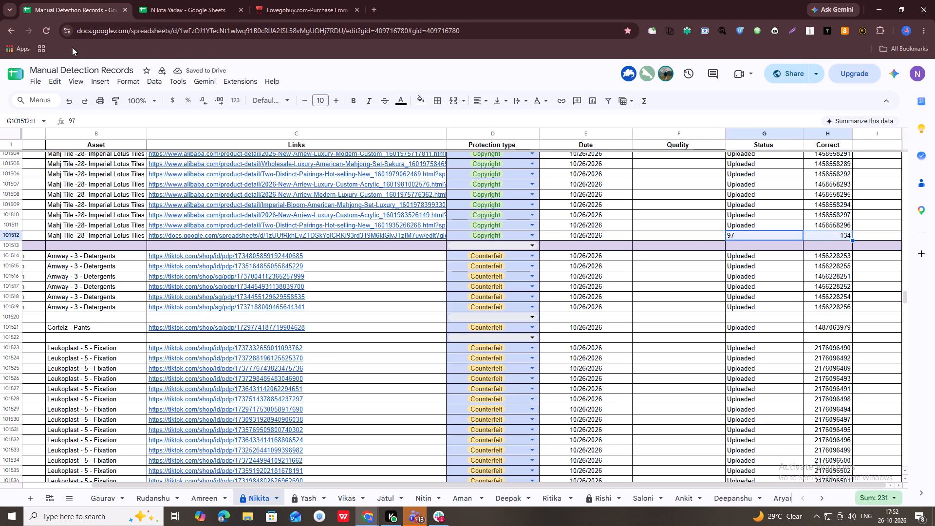
In the daily tracking sheet, check the sums of Links Founded and Links Uploaded from The Walt Disney through SWT Enterprises Pty Ltd.
left_click(161, 0)
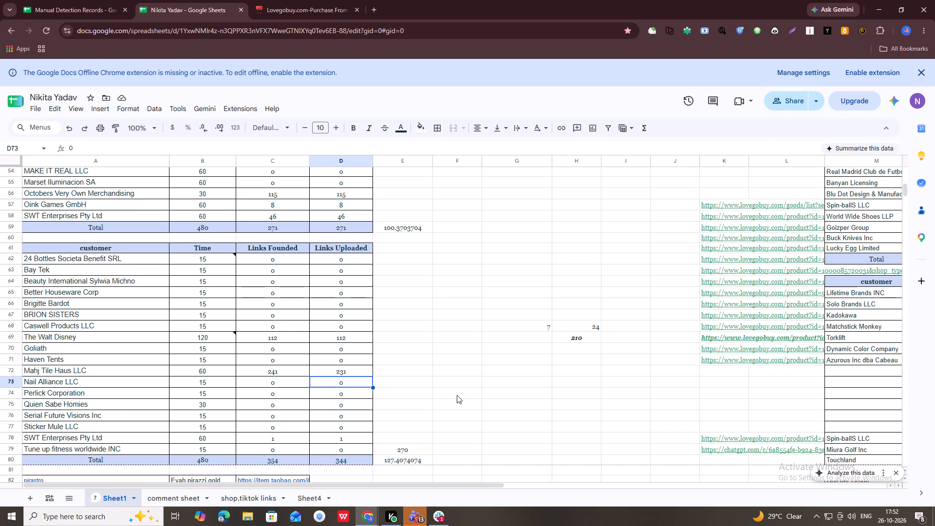
left_click(463, 377)
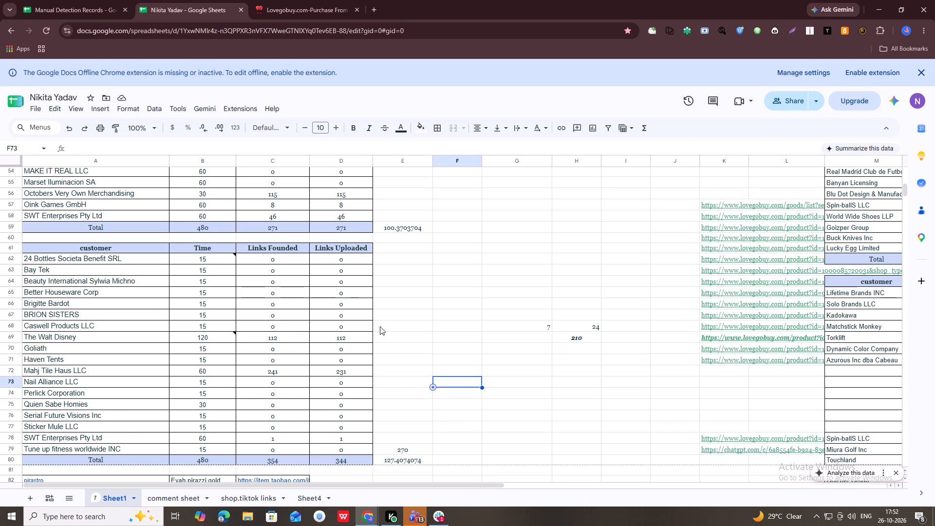
left_click(395, 450)
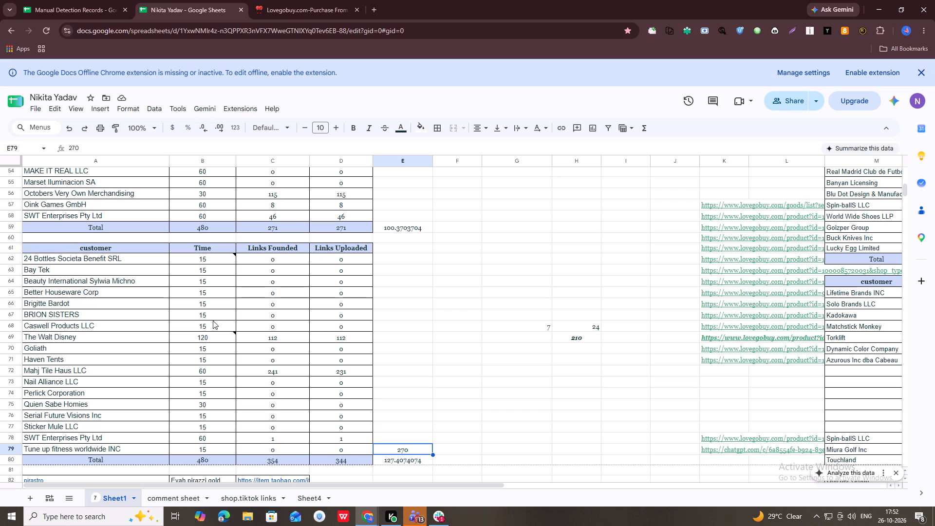
left_click_drag(274, 337, 280, 442)
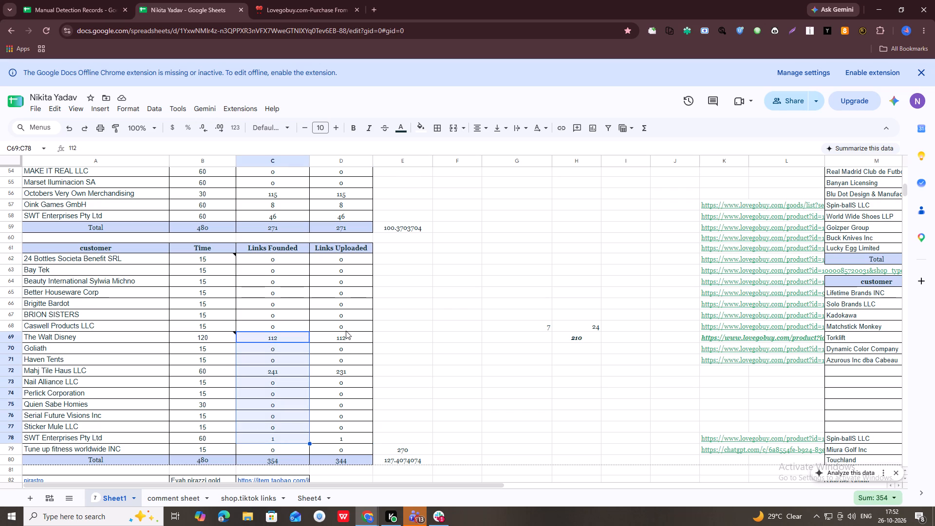
left_click_drag(345, 334, 340, 425)
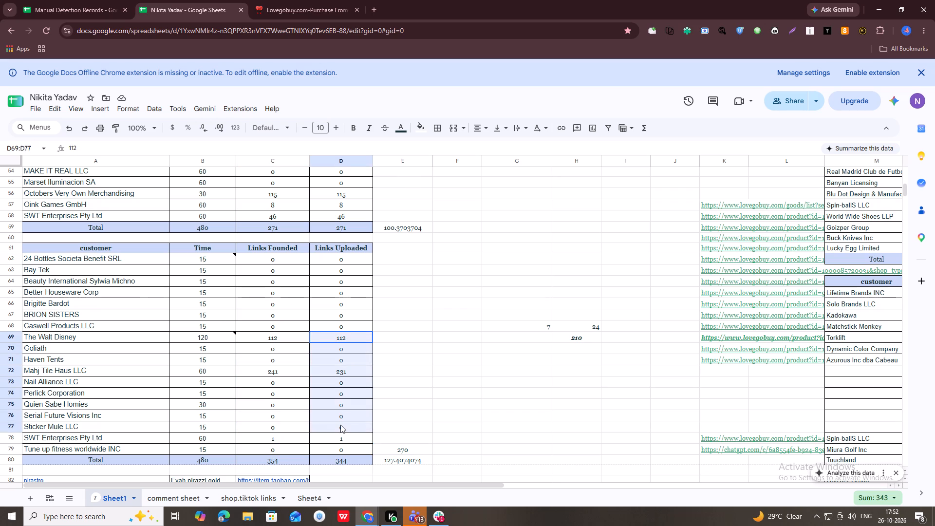
left_click_drag(340, 425, 339, 437)
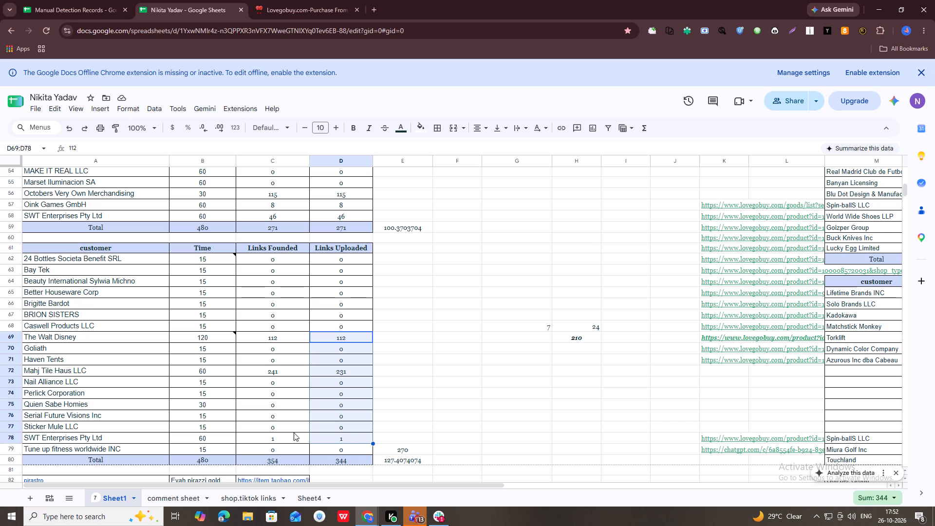
left_click(466, 377)
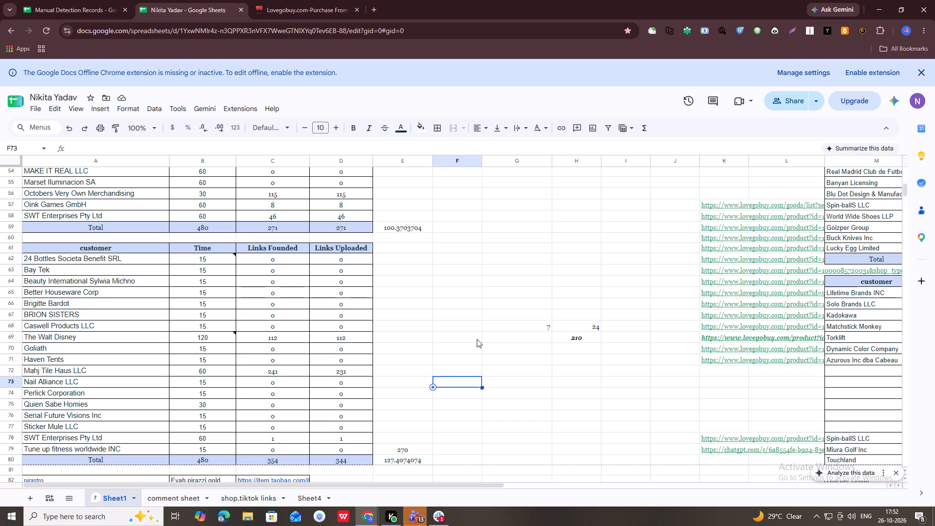
Capture a rectangular screen snip of the lower customer table, from its header row through the Total row and across all four columns.
key("shift+super+s")
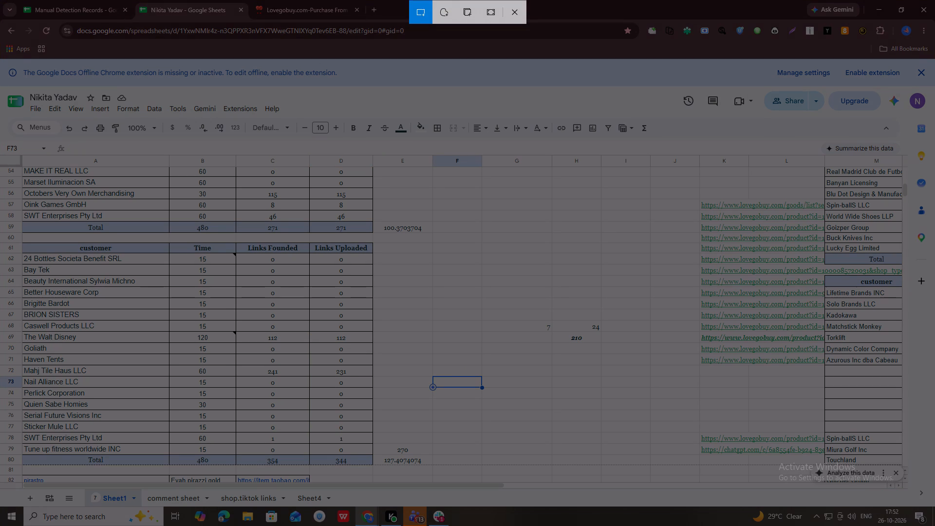
left_click_drag(22, 242, 140, 466)
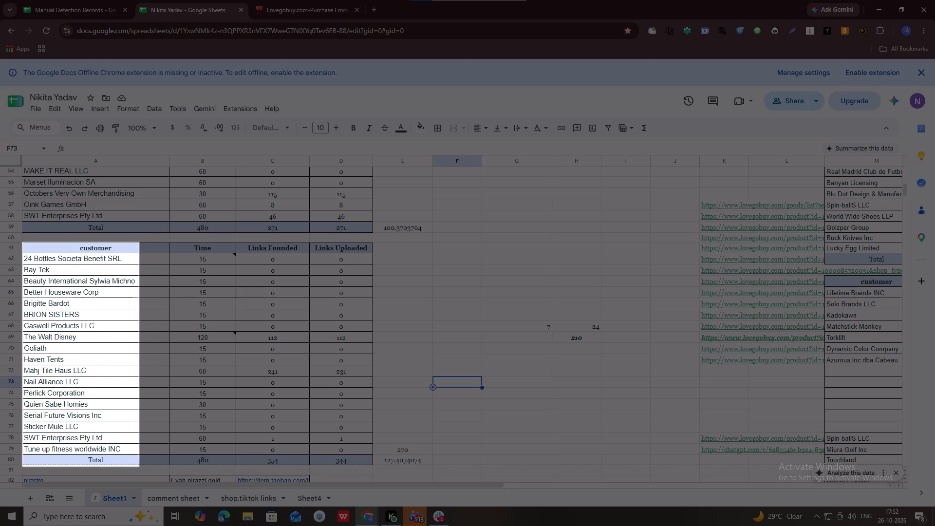
left_click_drag(140, 466, 368, 470)
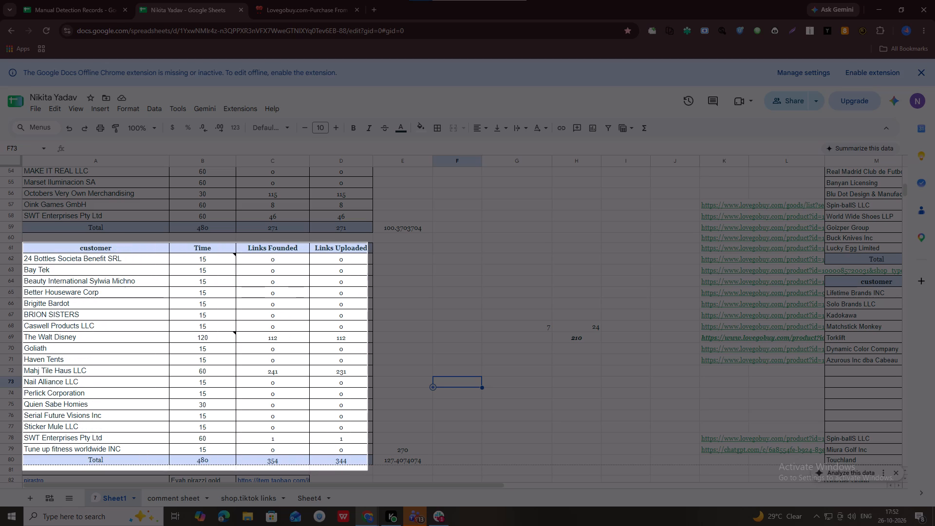
left_click_drag(368, 470, 373, 464)
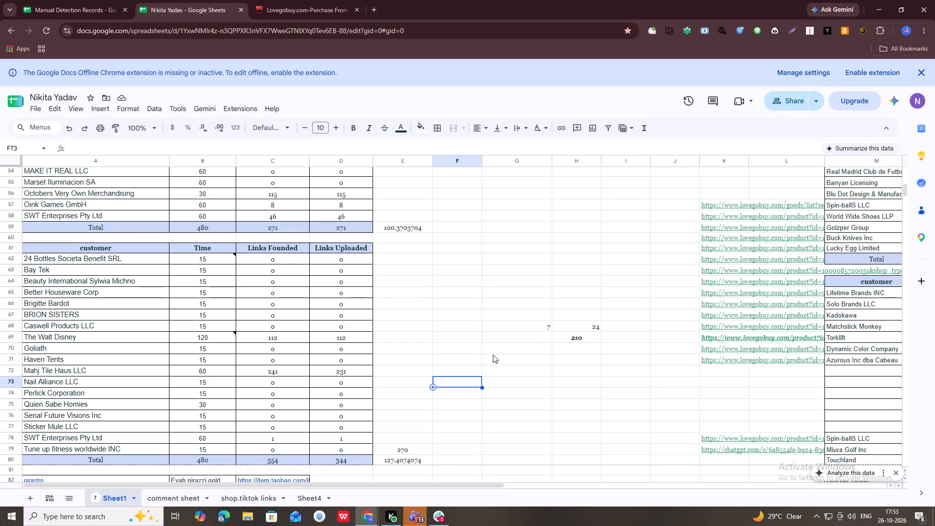
Switch back to the Manual Detection Records spreadsheet.
left_click(53, 0)
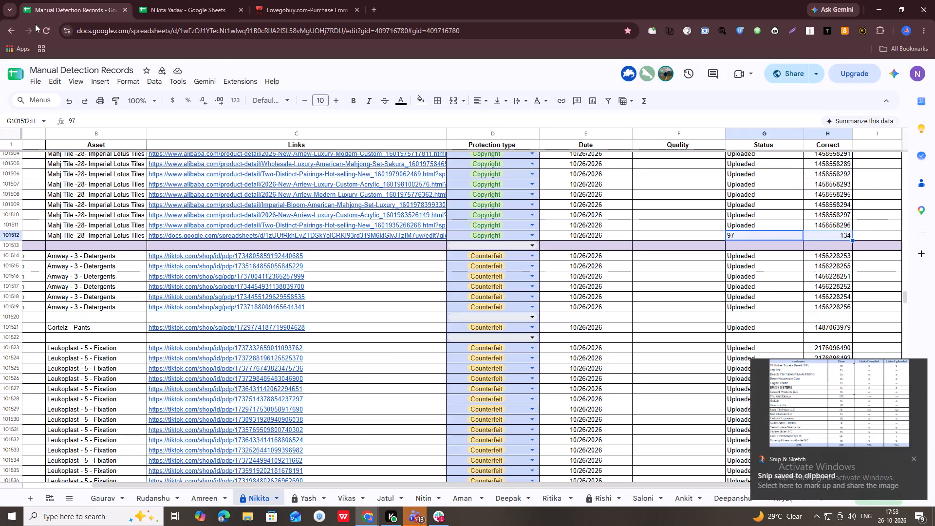
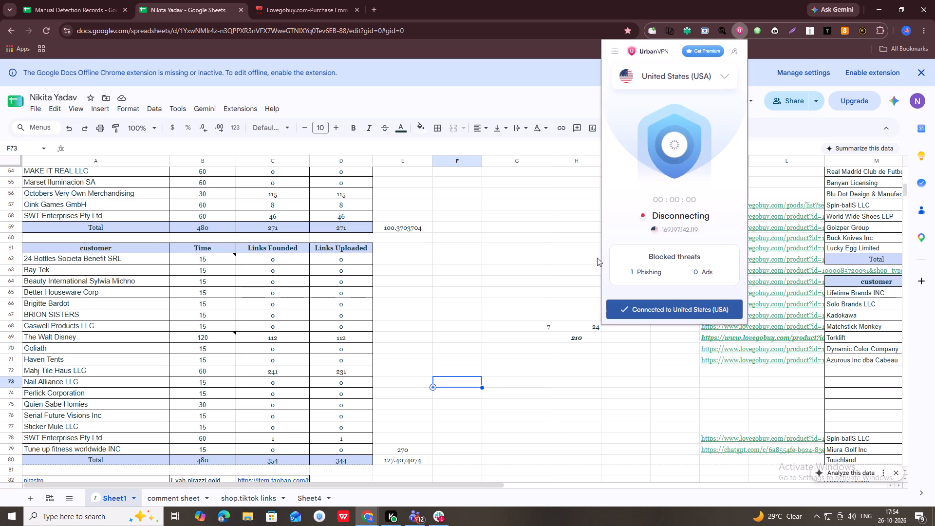
Close the VPN popup and switch to the Manual Detection Records spreadsheet.
left_click(528, 226)
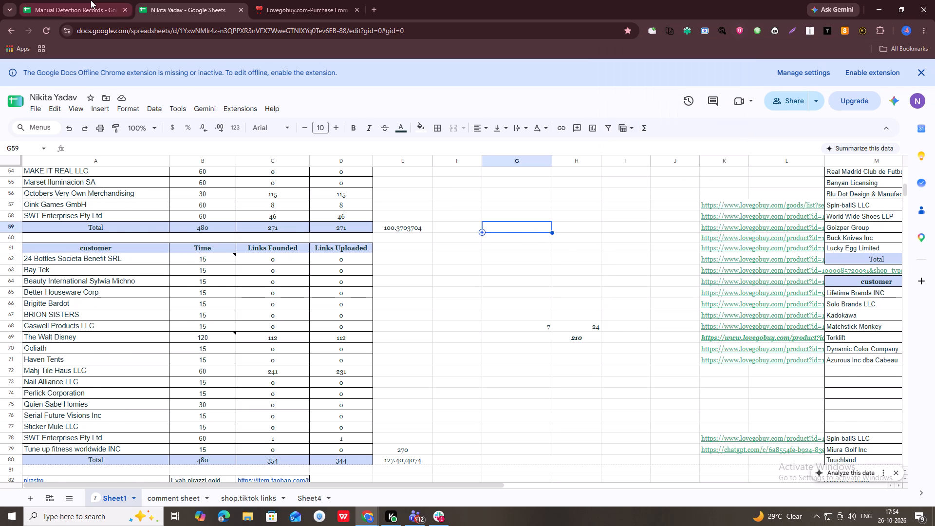
left_click(91, 0)
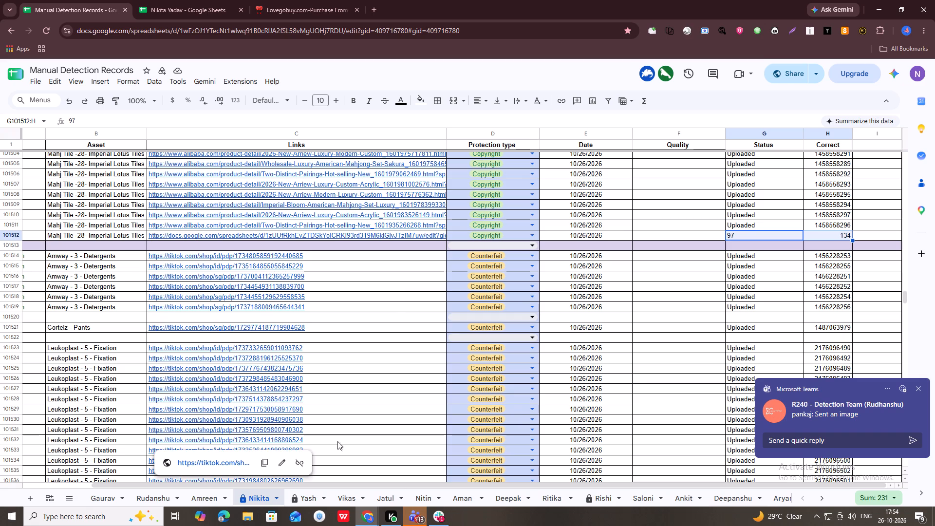
Check which customers the 10/26/2026 TikTok records below the Mahj Tile Haus LLC rows belong to, through row 101521.
left_click(371, 340)
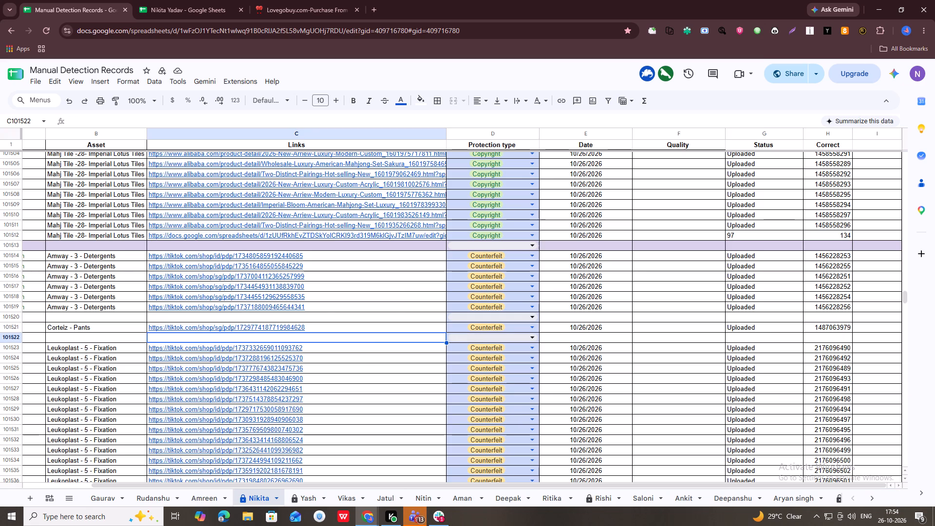
left_click(49, 336)
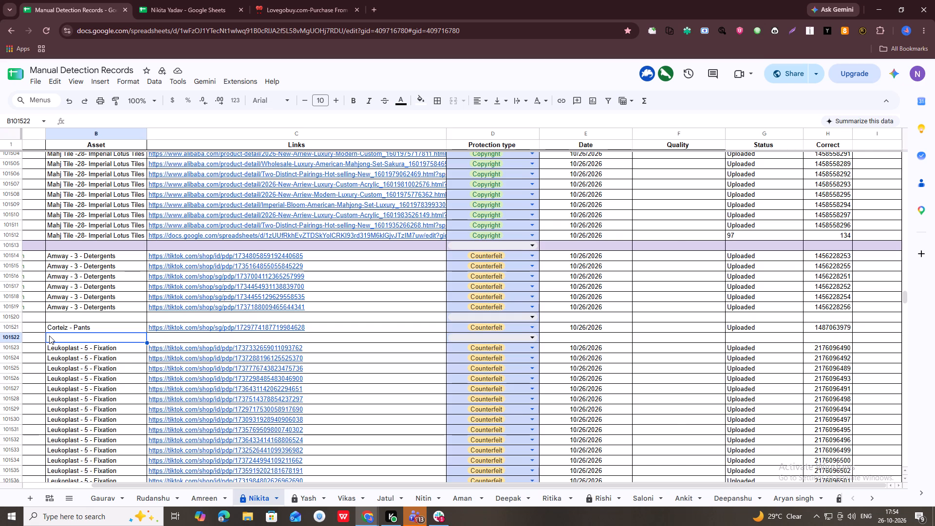
key("Left")
key("Left")
key("Left")
key("Left")
key("Left")
key("Left")
key("Left")
key("Left")
key("Left")
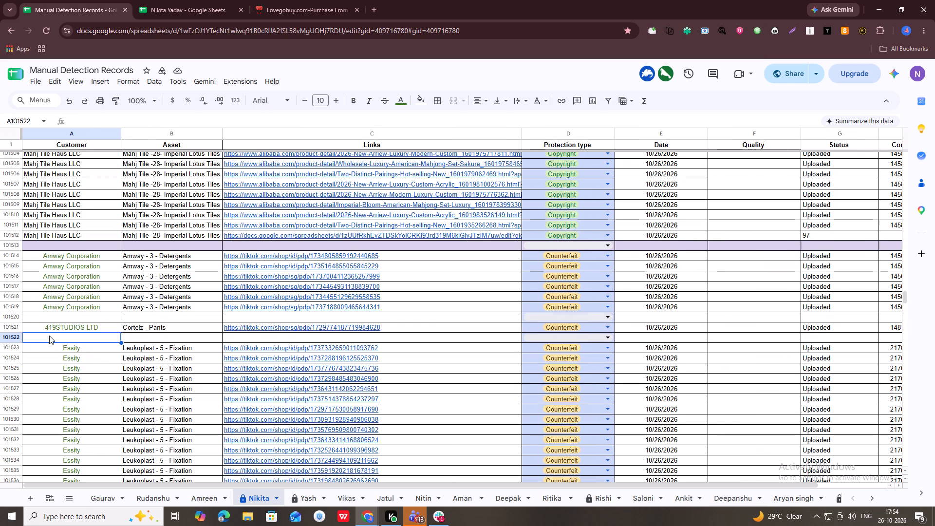
key("Up")
key("Left")
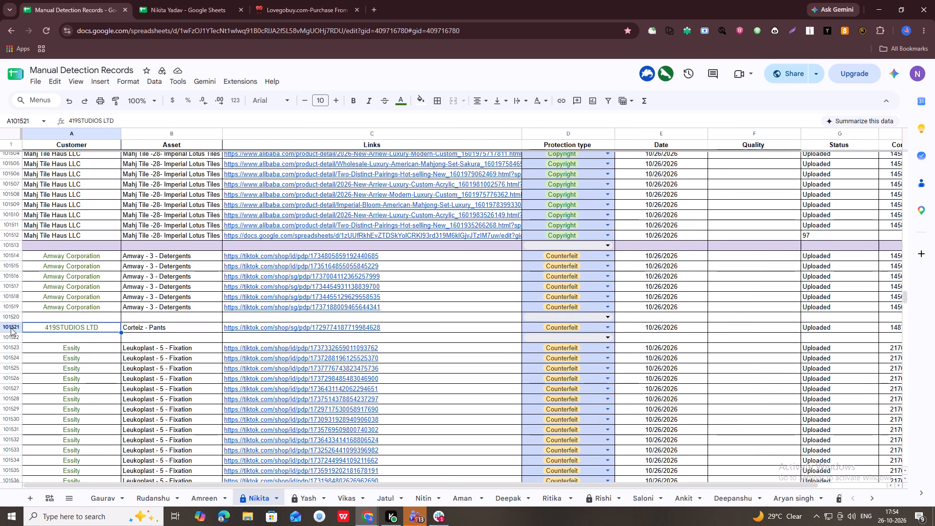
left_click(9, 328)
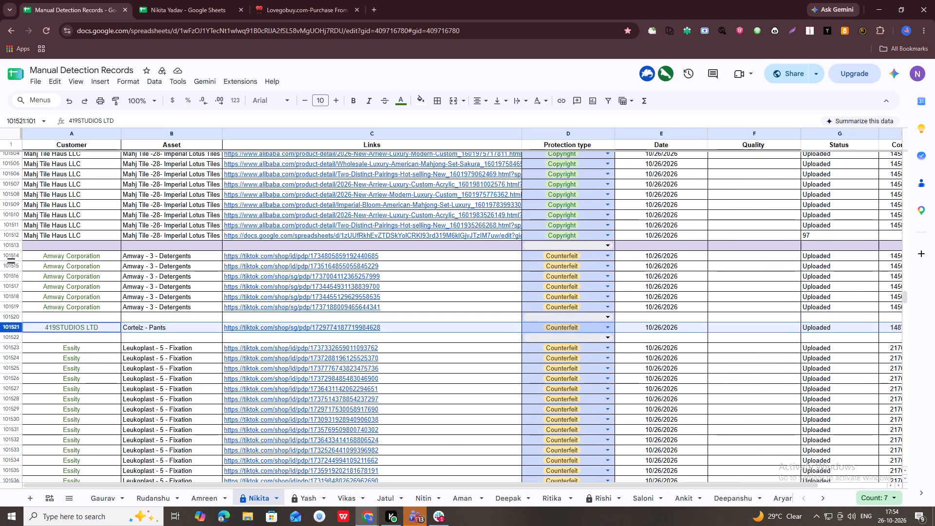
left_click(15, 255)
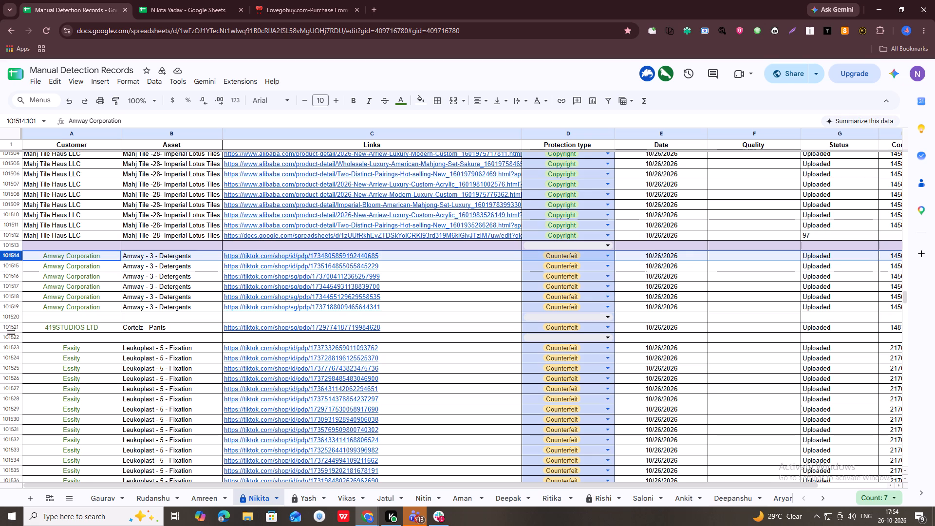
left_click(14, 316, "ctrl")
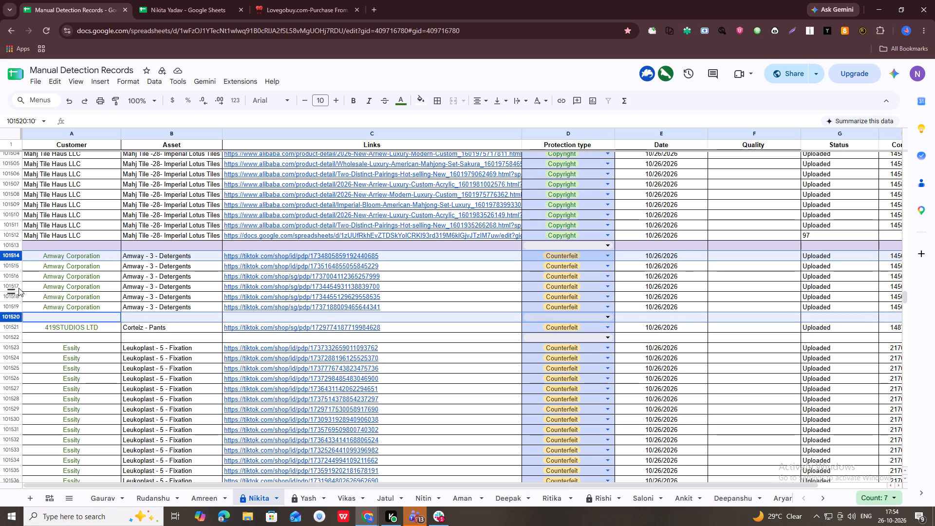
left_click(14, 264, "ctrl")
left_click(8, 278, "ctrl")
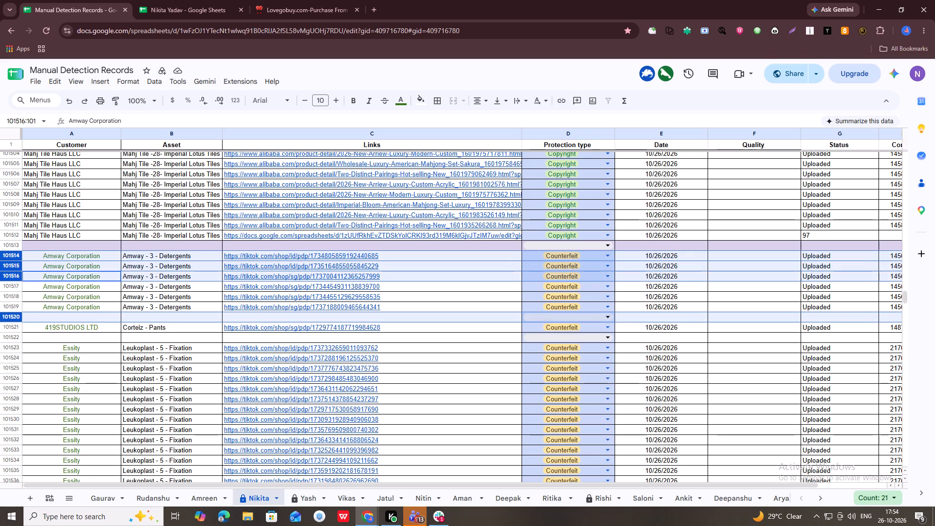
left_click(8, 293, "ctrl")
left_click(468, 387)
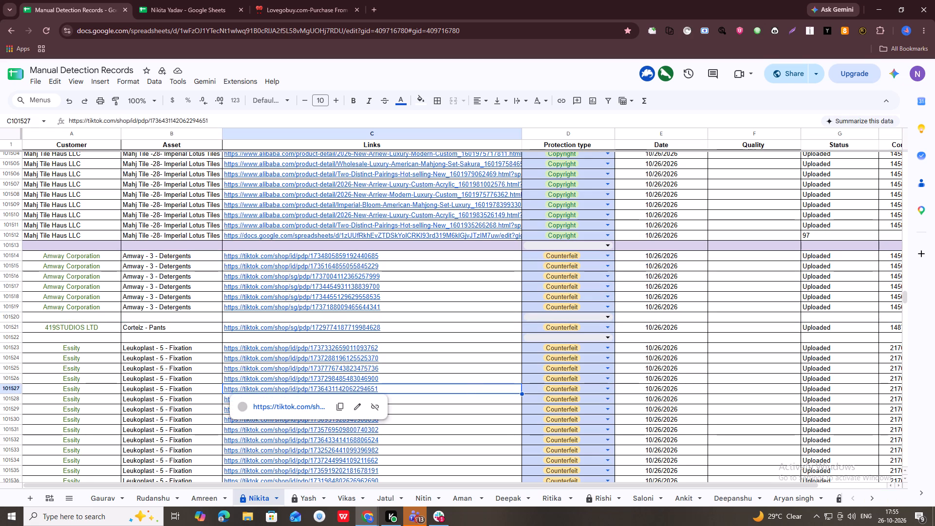
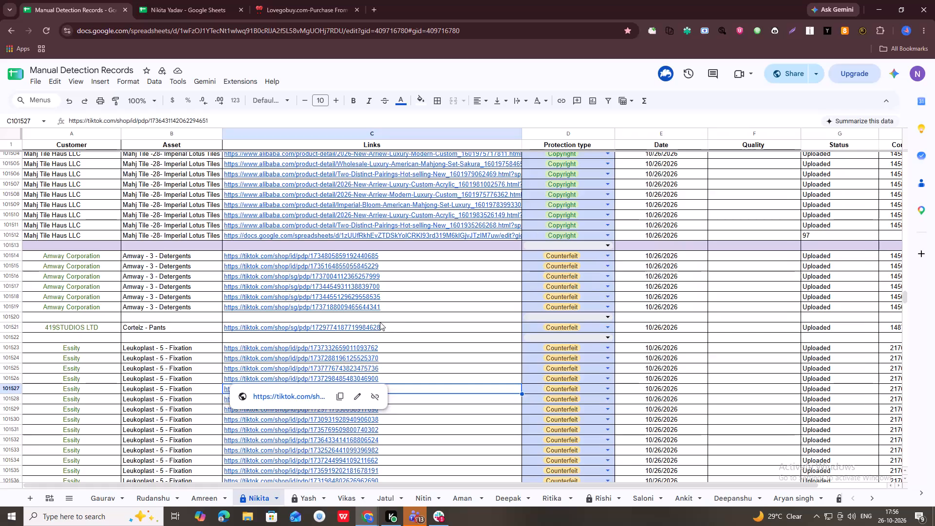
Clear the Status and Correct values of the last Mahj Tile Haus LLC record, in row 101512.
left_click(894, 327)
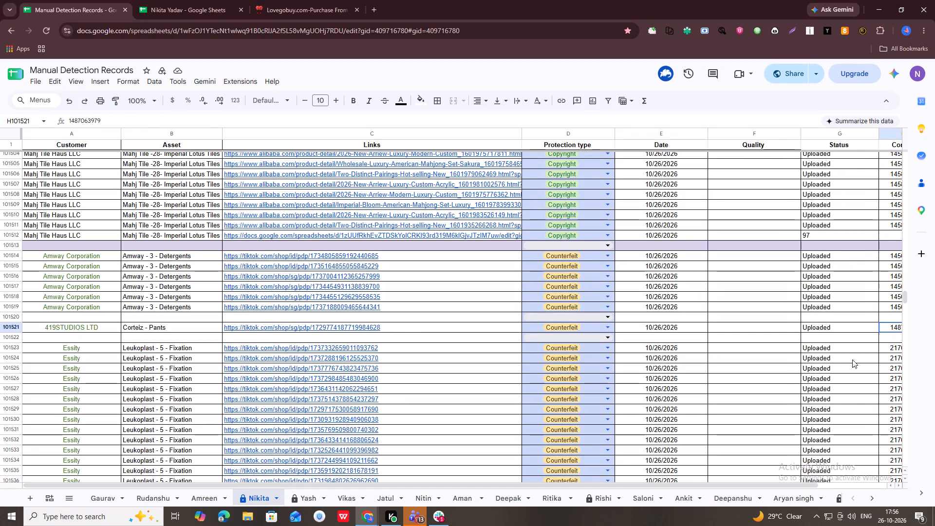
left_click(804, 236)
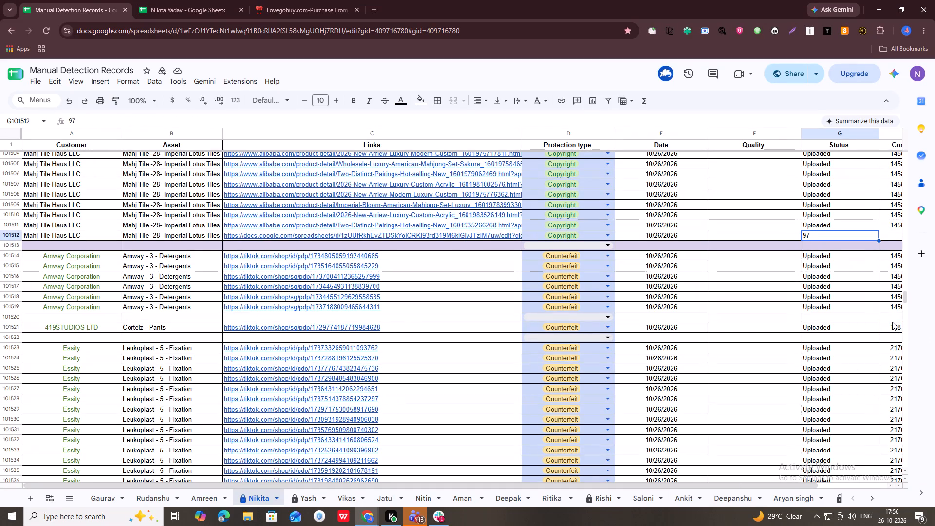
key("Delete")
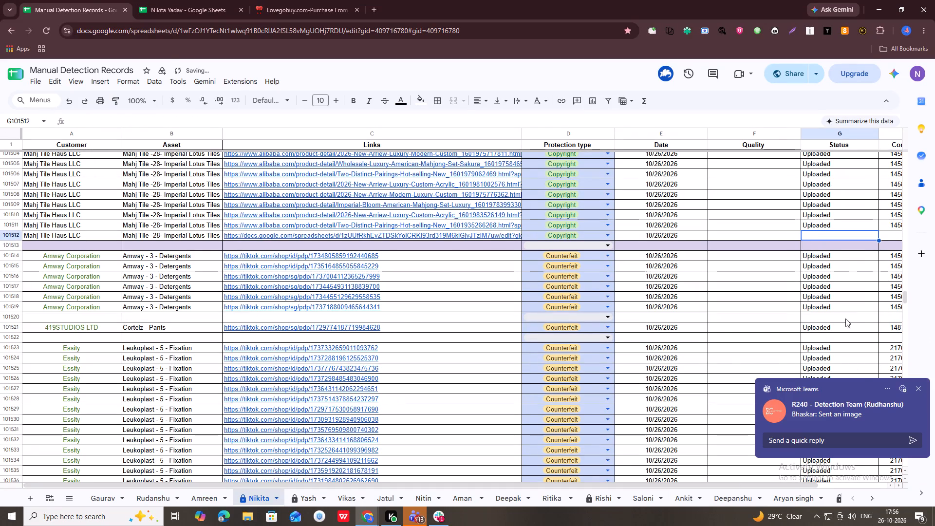
left_click(860, 312)
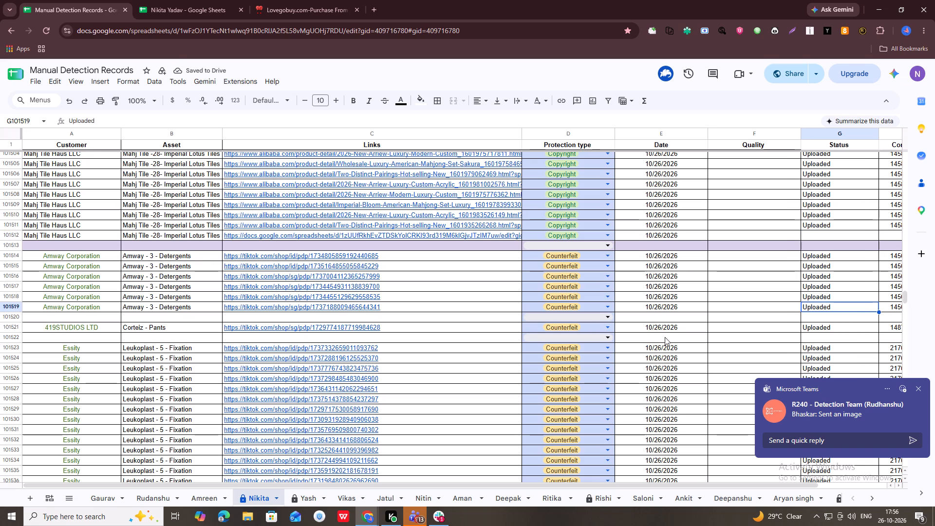
left_click(883, 328)
left_click_drag(714, 484, 771, 481)
left_click(851, 236)
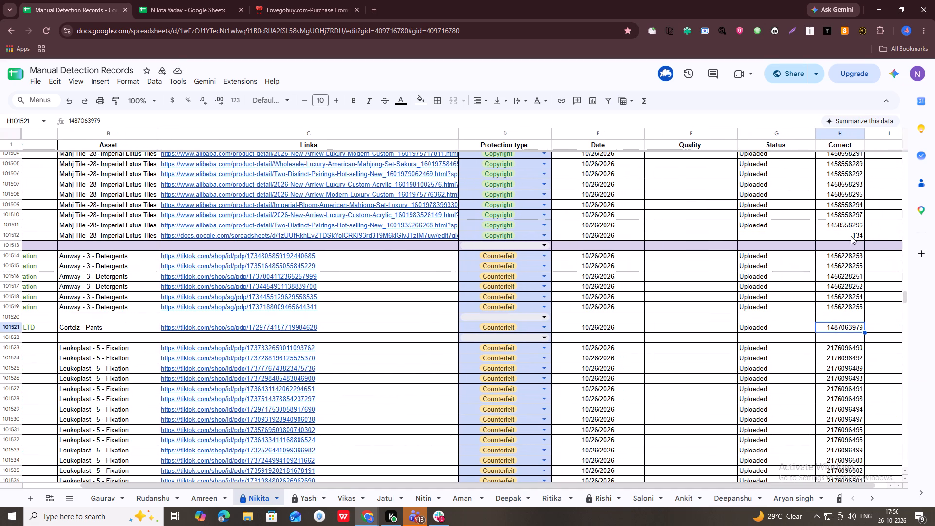
key("Delete")
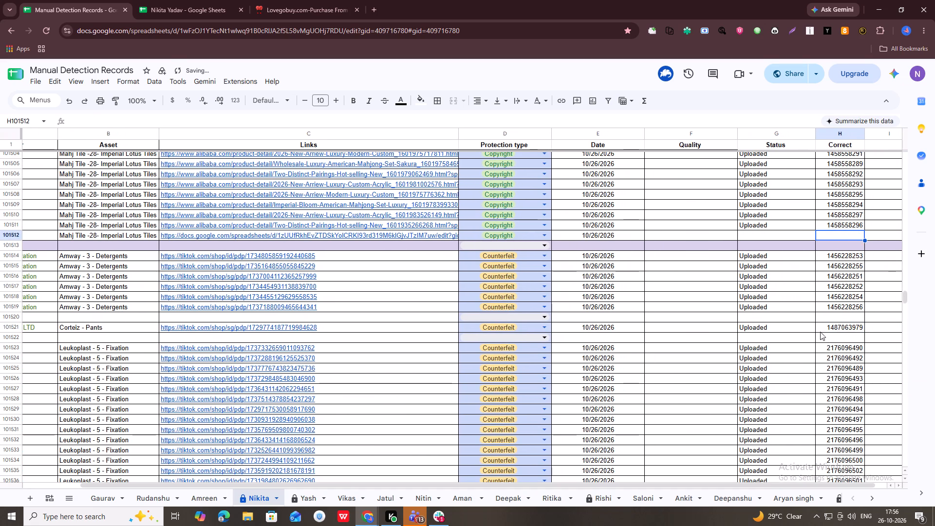
left_click(831, 329)
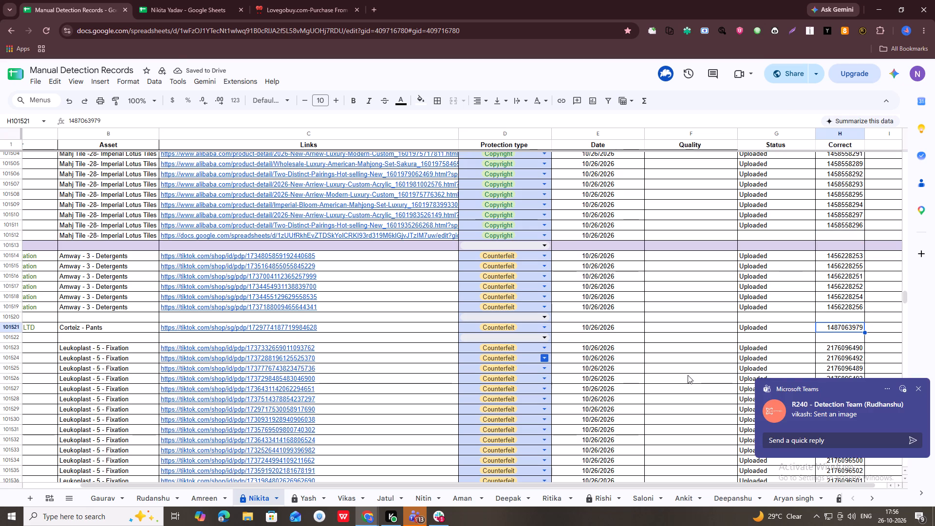
Select the Correct column IDs from row 101514 through row 101562 and look over the records they cover.
scroll(670, 370, "down", 4)
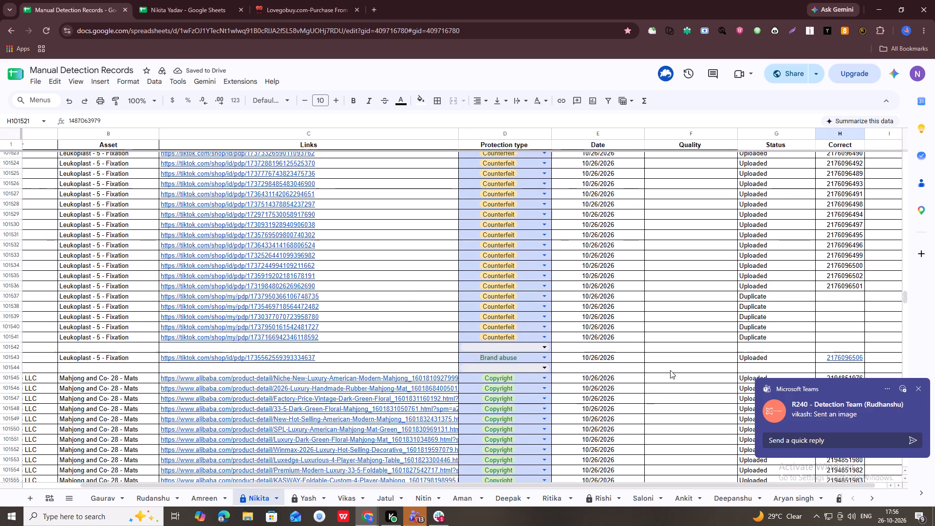
scroll(670, 370, "down", 4)
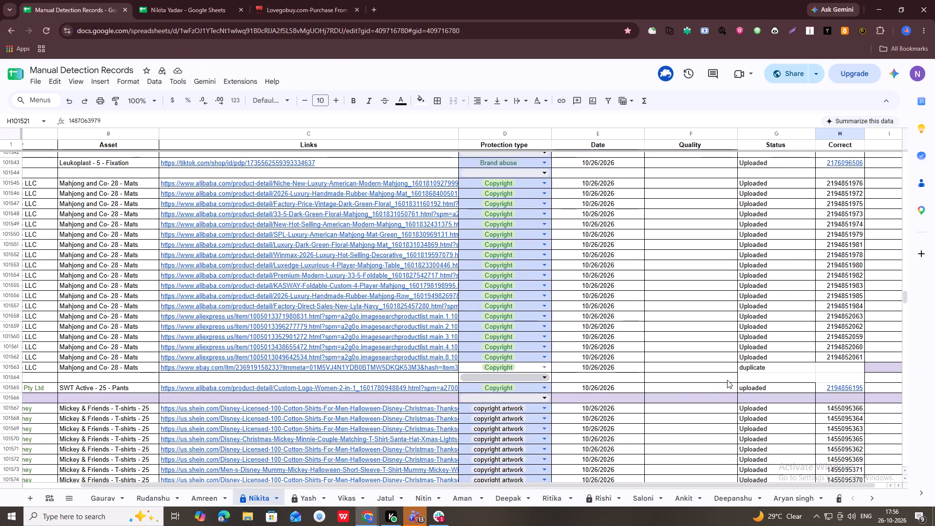
left_click(840, 358)
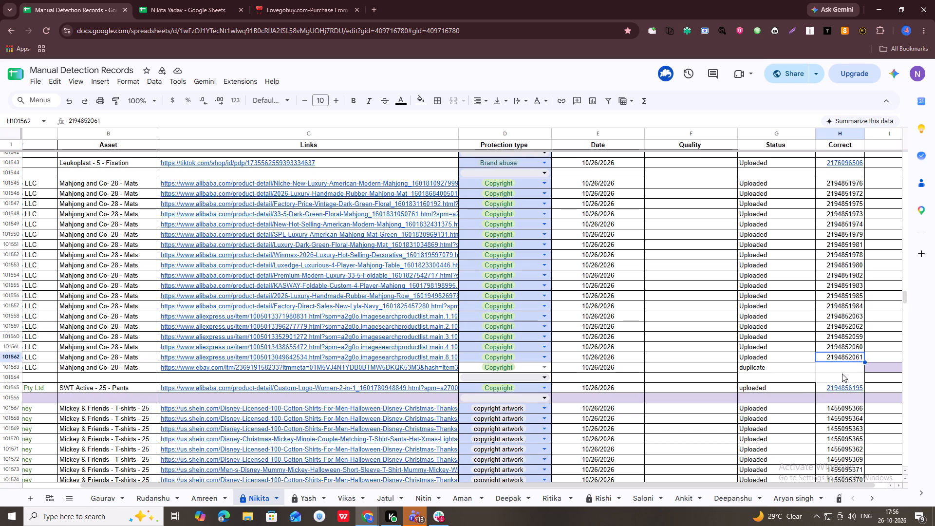
scroll(842, 374, "up", 5)
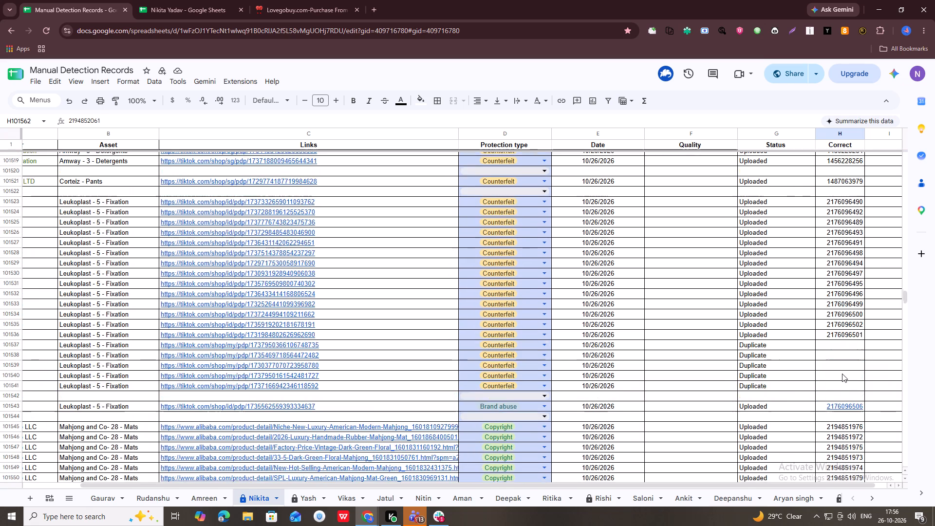
scroll(842, 374, "up", 6)
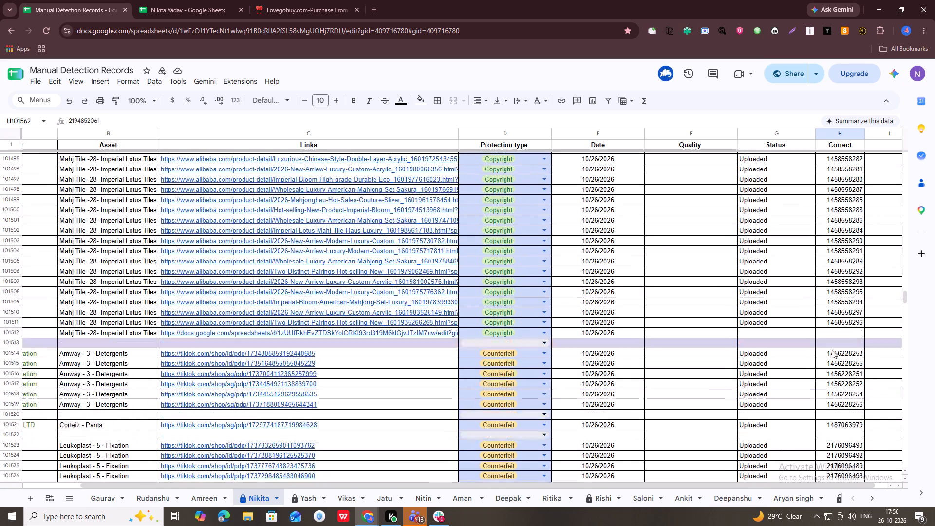
left_click(838, 404, "shift")
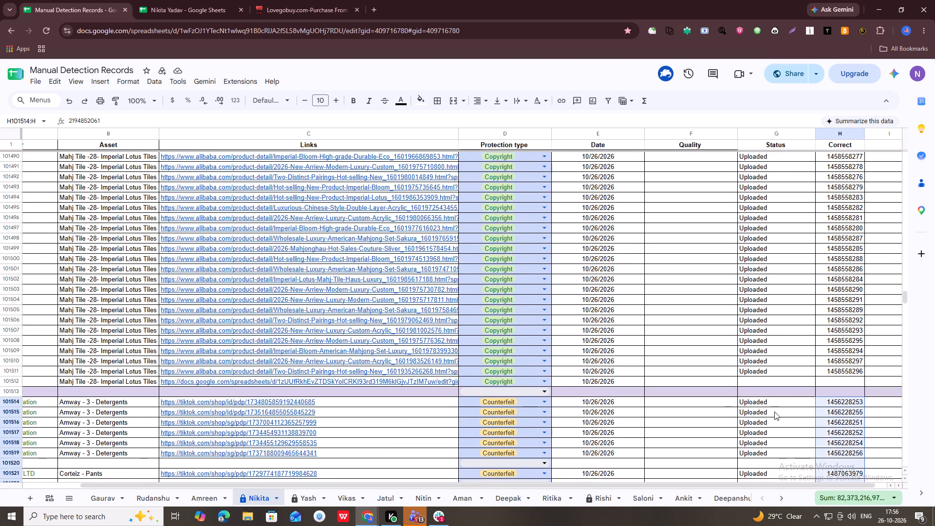
scroll(777, 395, "down", 5)
scroll(887, 448, "down", 2)
scroll(849, 428, "down", 3)
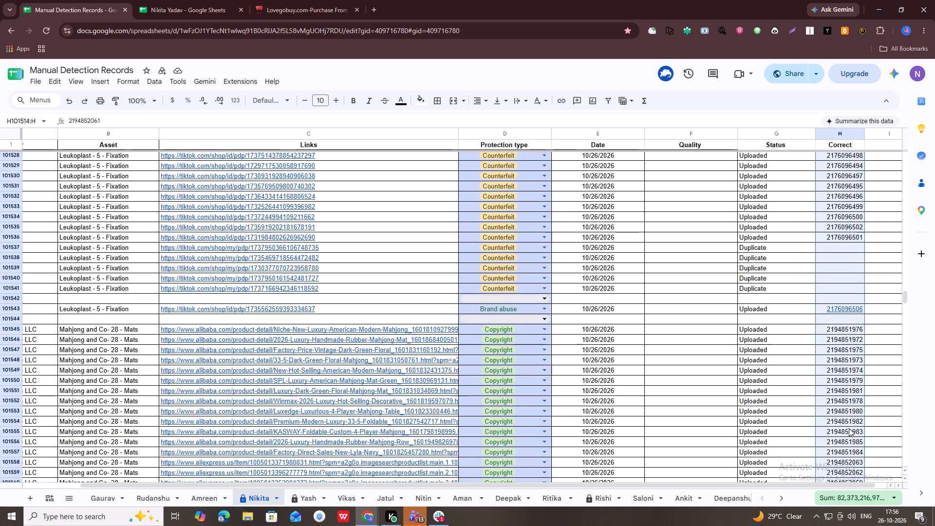
left_click(791, 404)
Look through the 10/26/2026 Mickey & Friends T-shirt records down to the first Disney T-Shirts rows.
scroll(793, 402, "down", 2)
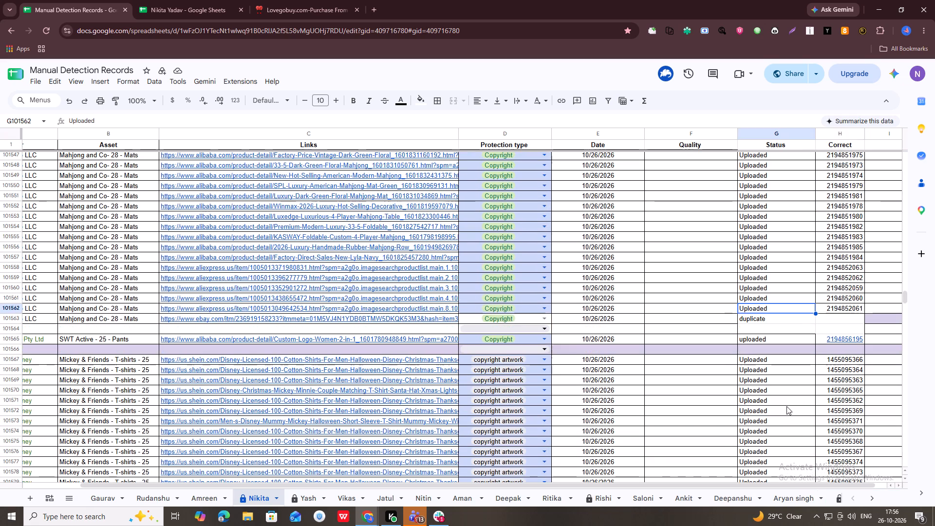
scroll(703, 389, "down", 12)
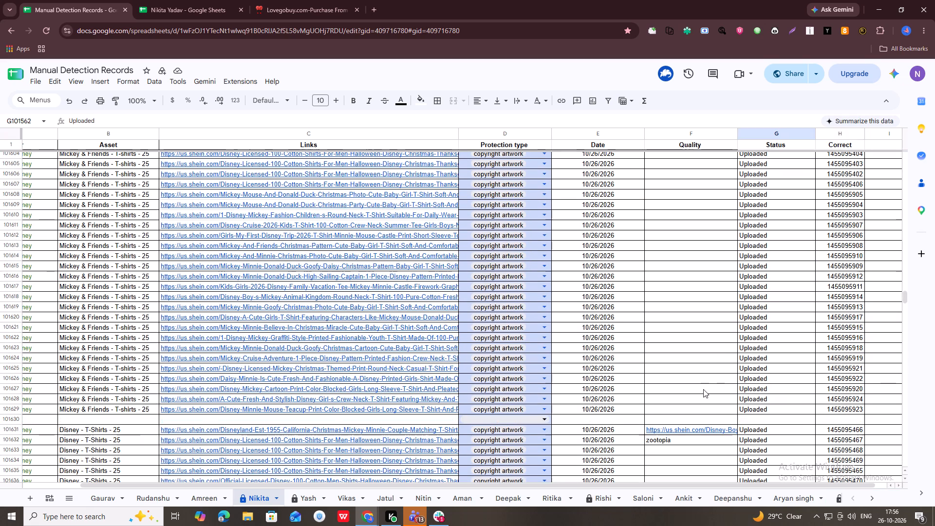
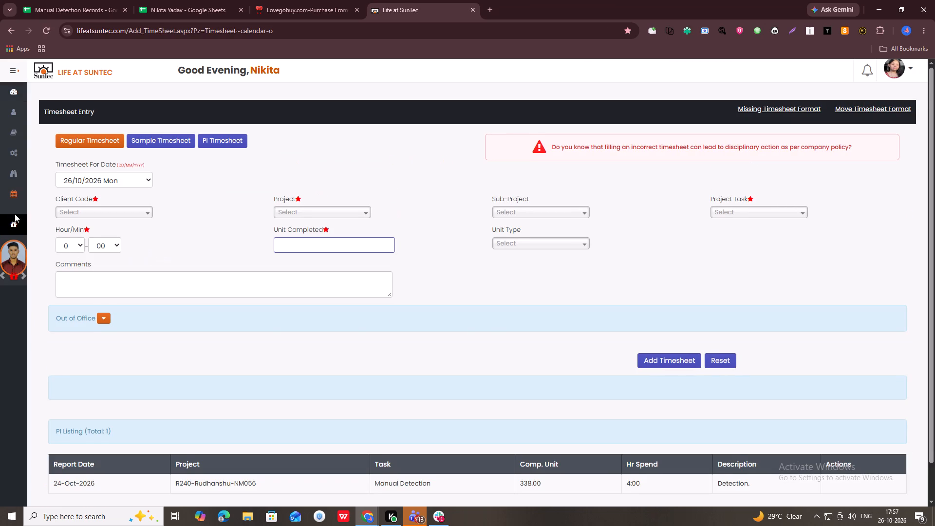
Fill the 26/10/2026 timesheet entry with client code R240, project R240-Rudhanshu-NM056 and project task Manual Detection.
scroll(490, 330, "down", 6)
scroll(491, 330, "up", 8)
scroll(254, 263, "up", 4)
left_click(115, 211)
type("r24")
left_click(96, 240)
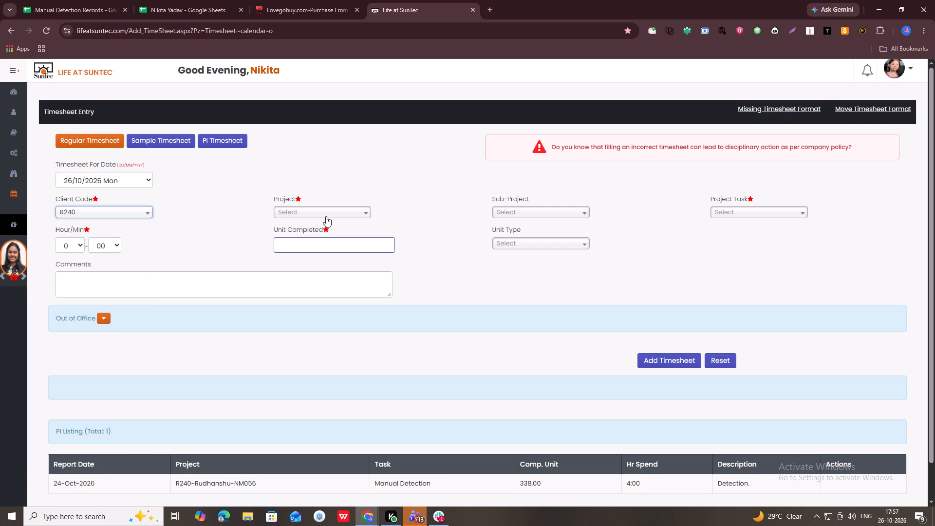
left_click(324, 213)
left_click(326, 255)
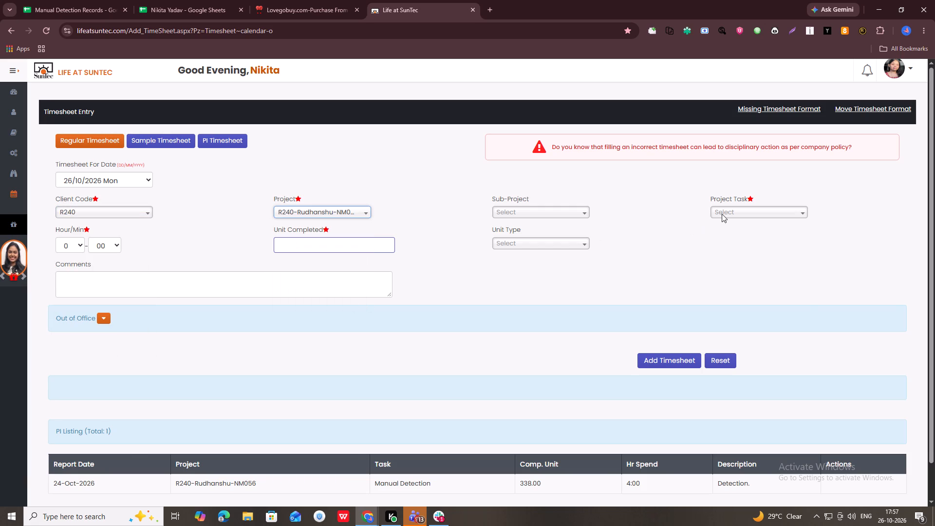
left_click(728, 212)
left_click(739, 271)
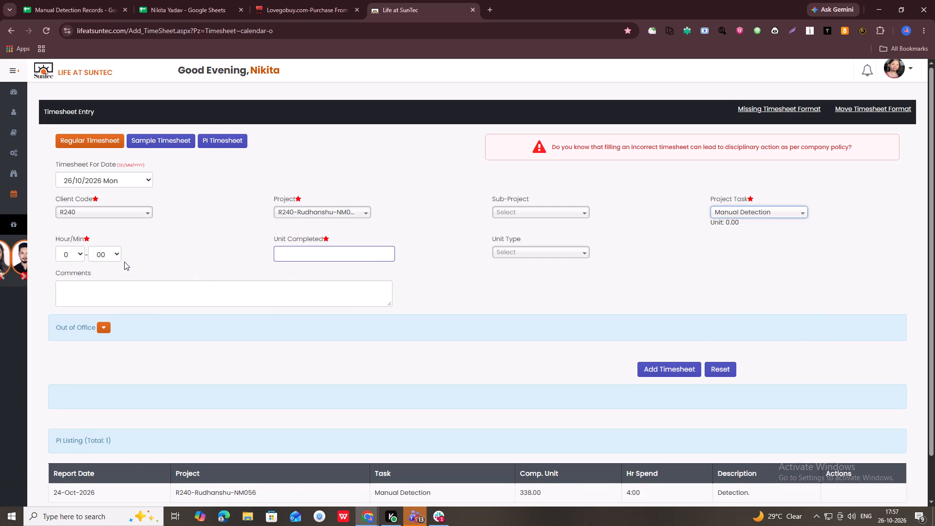
Enter 8 hours and 344 completed units, taken from the tracking sheet's Links Uploaded total, and add the timesheet entry.
left_click(75, 255)
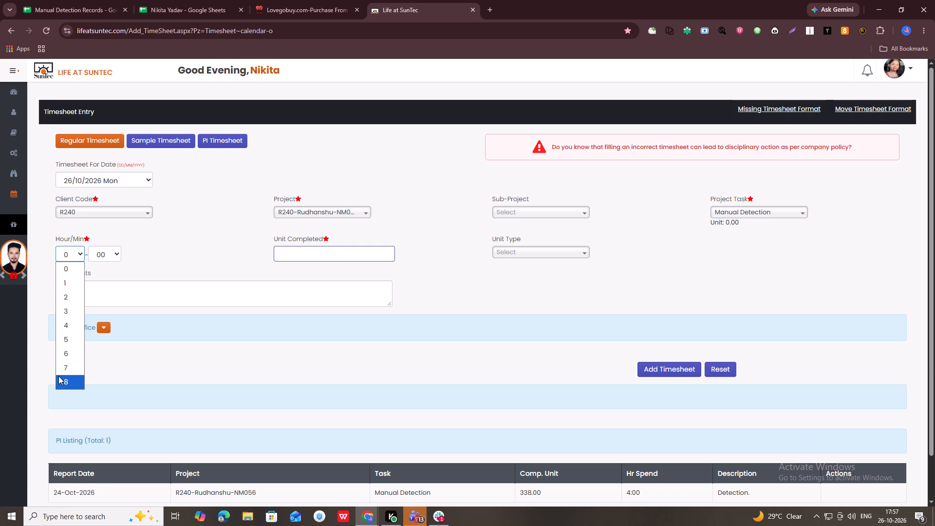
left_click(58, 377)
left_click(320, 257)
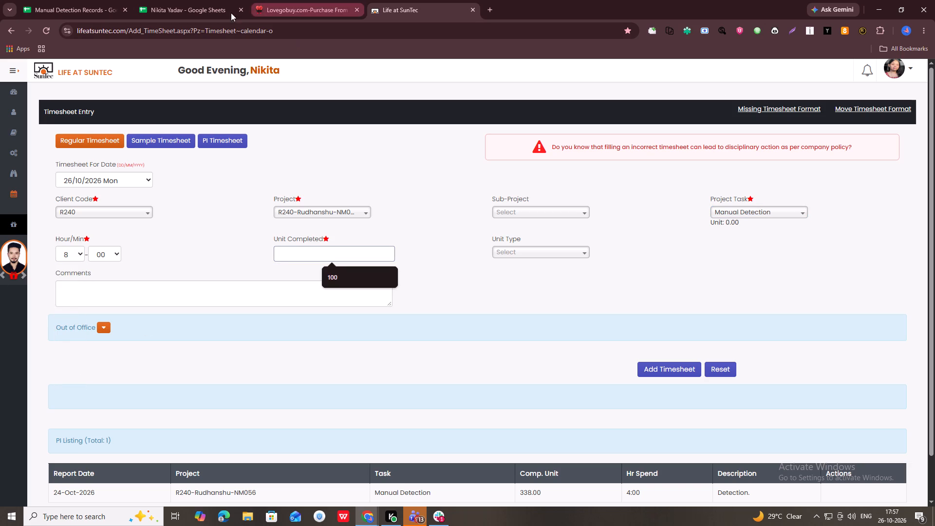
left_click(175, 0)
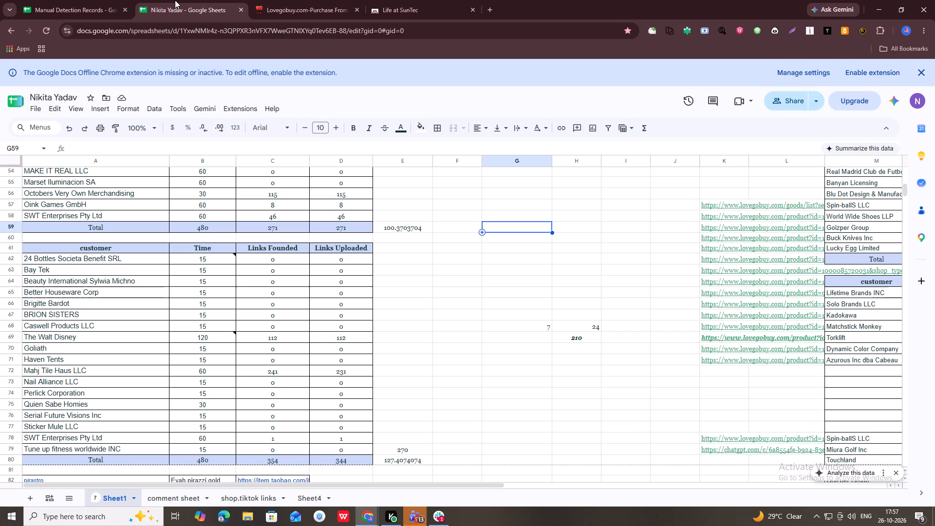
left_click(430, 0)
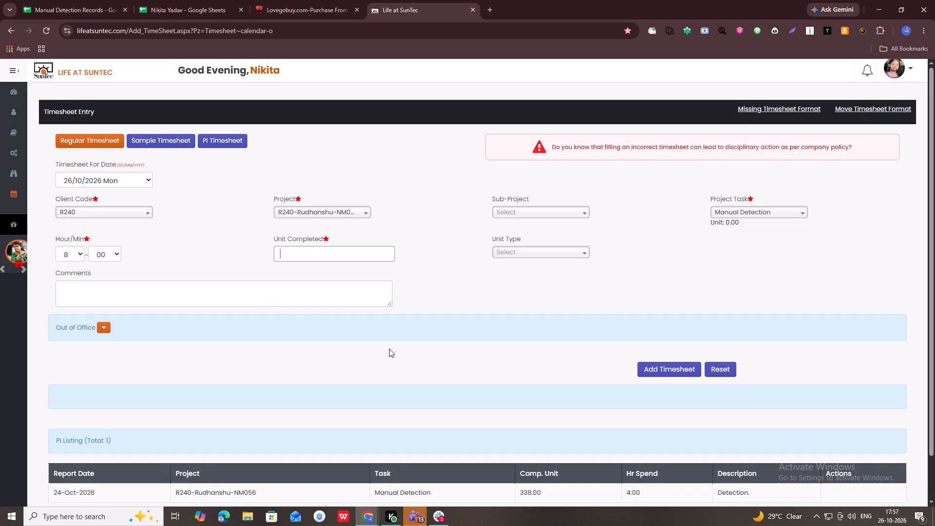
type("344")
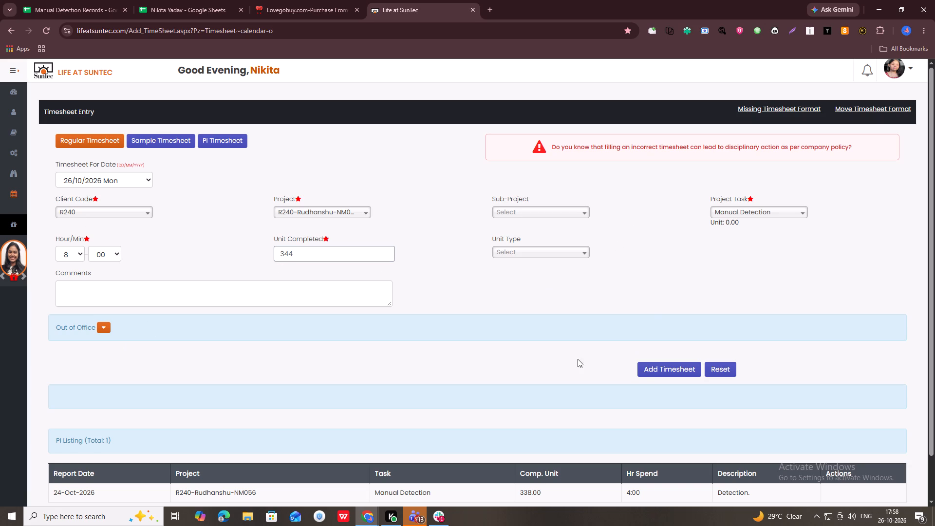
scroll(609, 352, "down", 3)
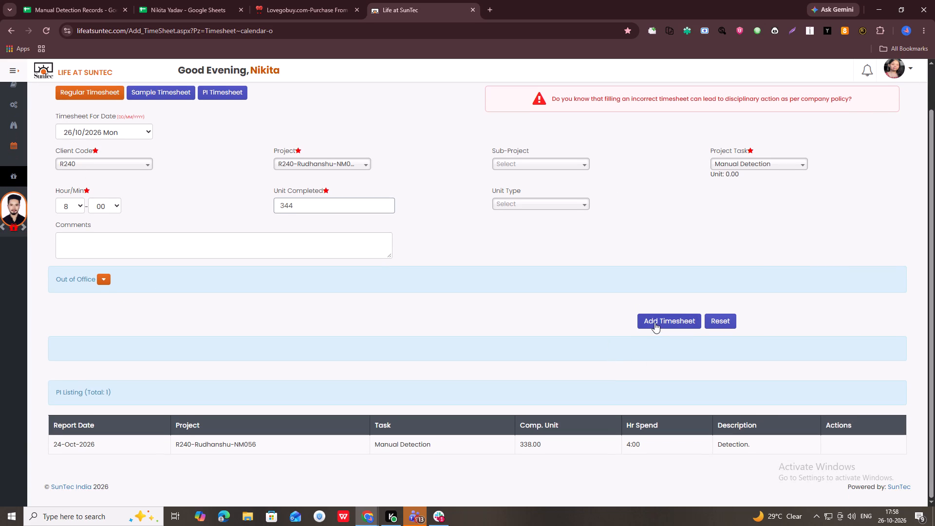
left_click(654, 322)
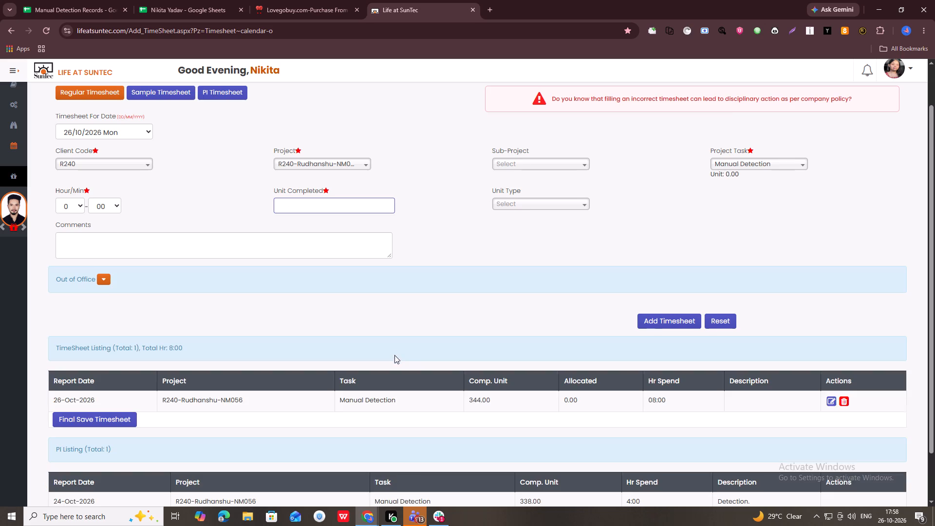
Finalize and save the 26-Oct-2026 timesheet listing, and dismiss the Teams notification.
scroll(407, 338, "down", 5)
left_click(108, 366)
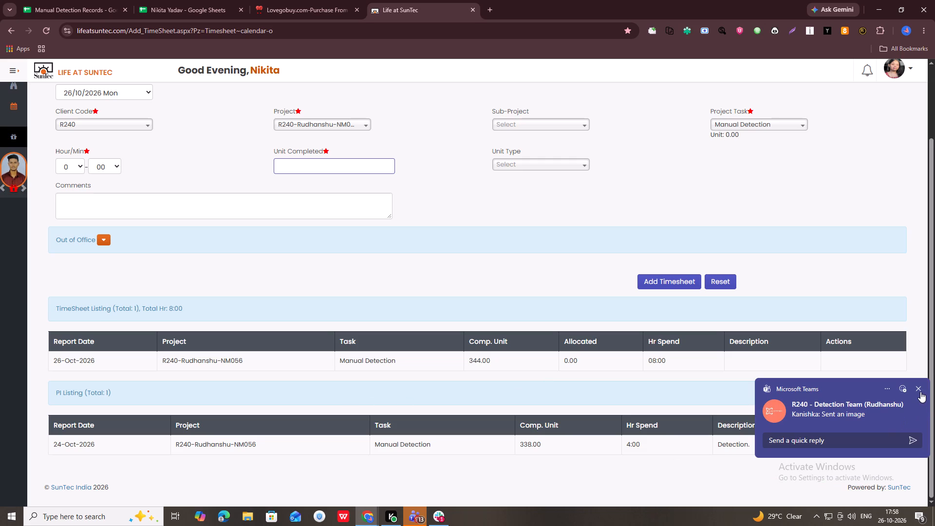
left_click(919, 390)
scroll(231, 370, "down", 4)
scroll(231, 370, "up", 10)
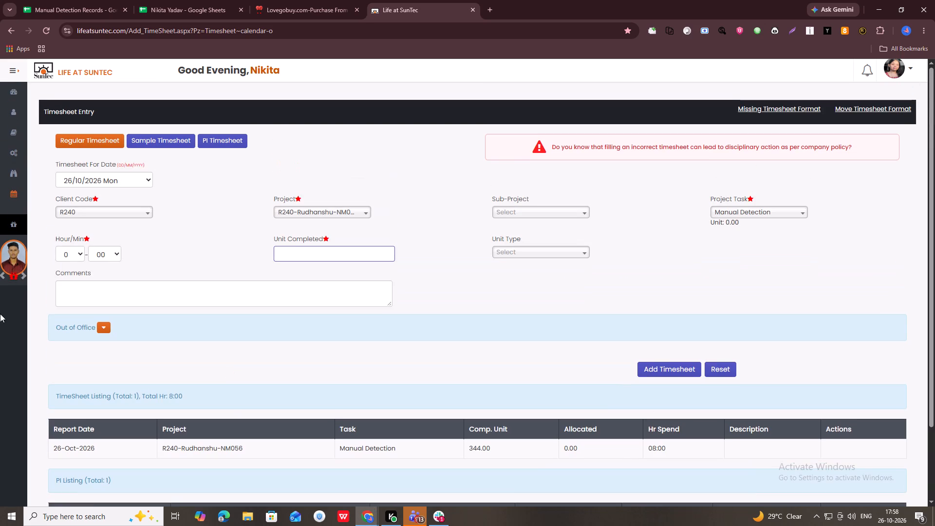
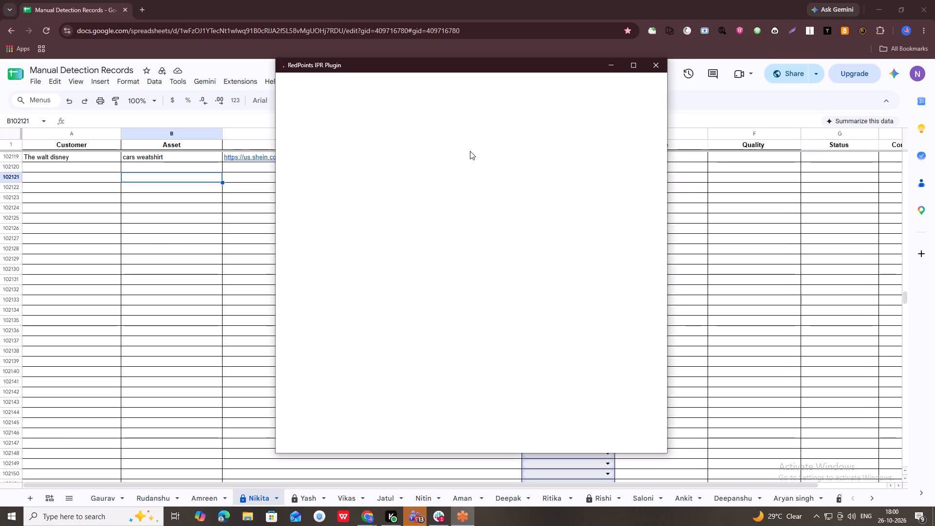
Stop the running task timer in the RedPoints IPR Plugin, log out and close the plugin window.
left_click_drag(491, 67, 492, 93)
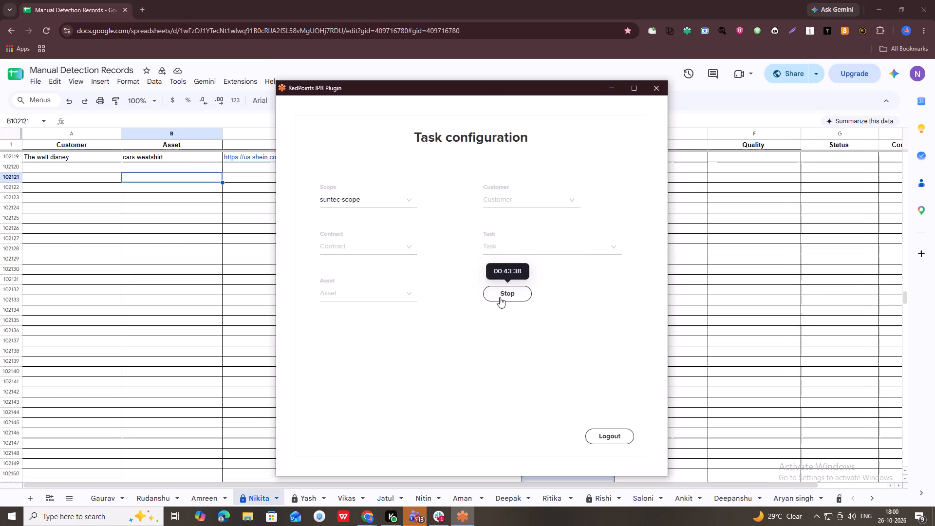
left_click(500, 297)
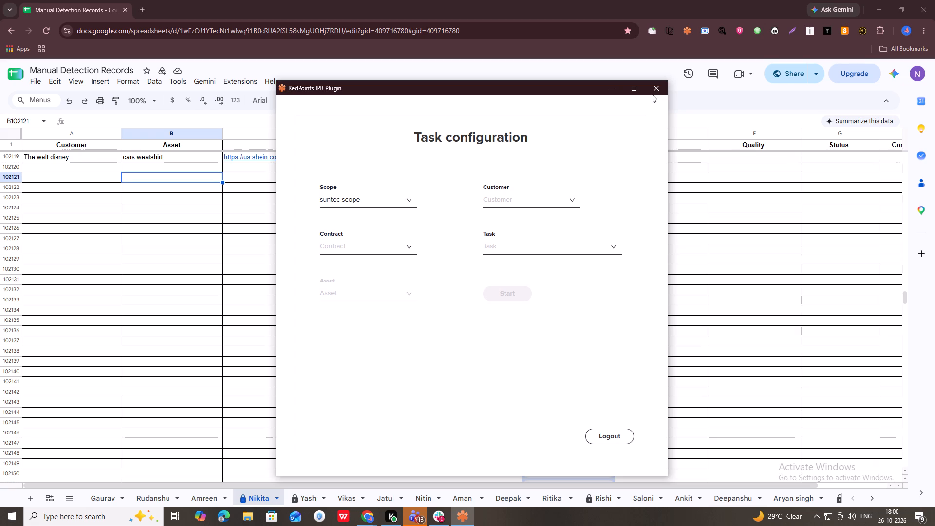
left_click(610, 432)
left_click(659, 87)
Switch to the NEW 01 - Calendar - Suntec - Brand spreadsheet and reset the 26/10 column filter to include all values.
key("alt+Tab")
key("alt+Tab")
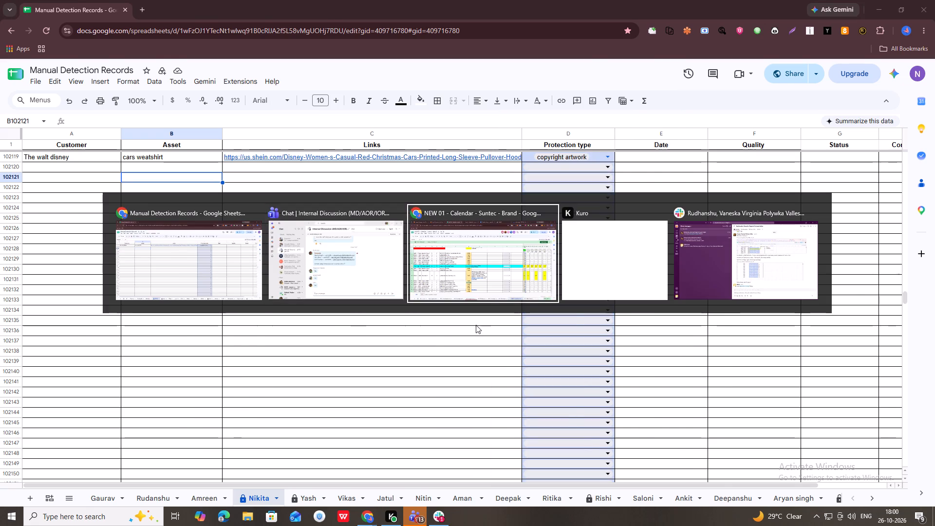
scroll(752, 269, "up", 2)
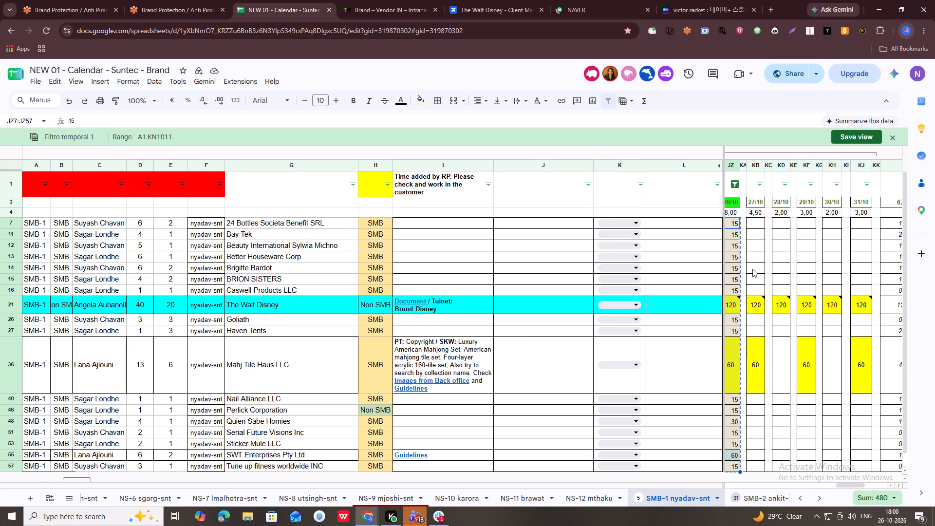
scroll(752, 269, "up", 1)
left_click(735, 182)
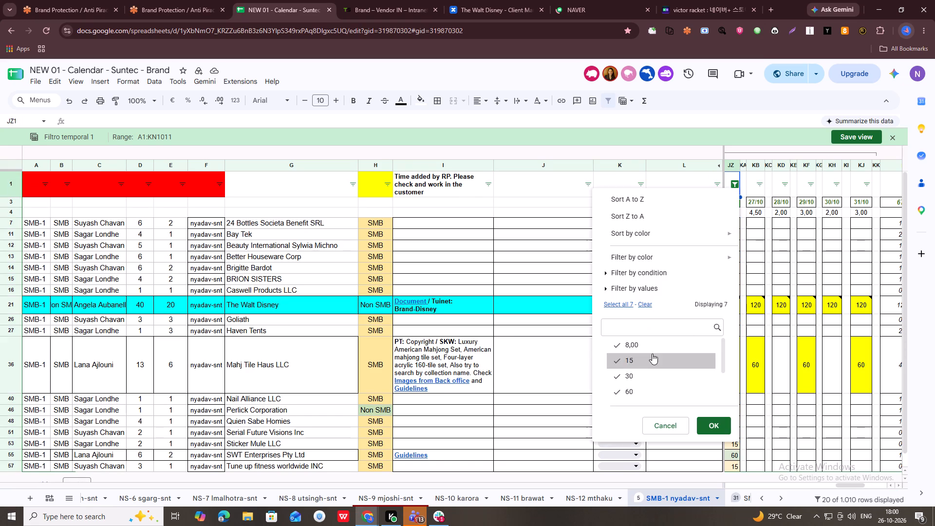
left_click(606, 304)
left_click(711, 427)
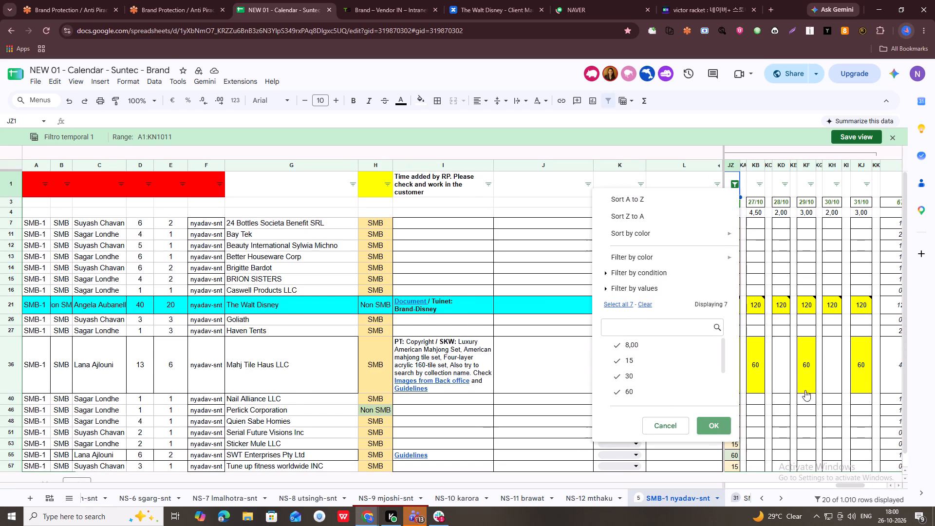
Enter 15 in the 27/10 column for Mora Ceramics Claymens LLC and for Norwex HQ.
scroll(798, 380, "down", 11)
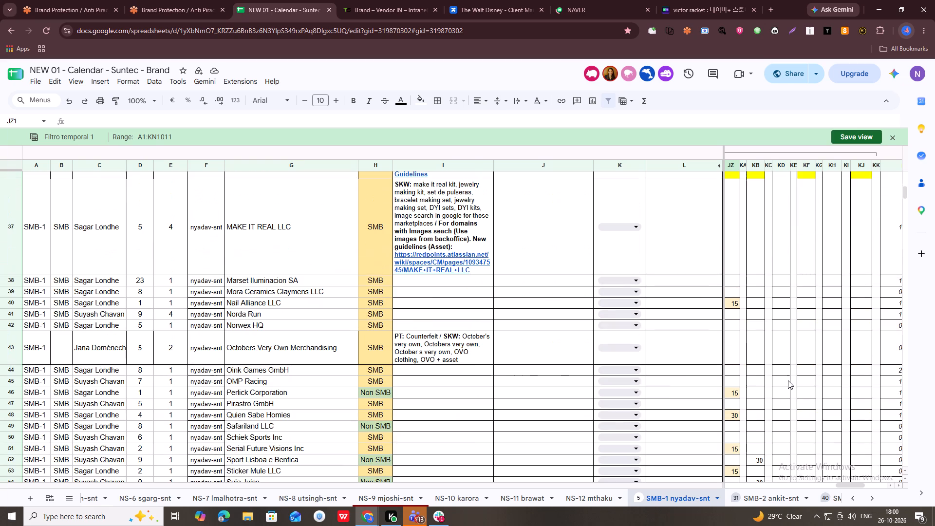
left_click(0, 291)
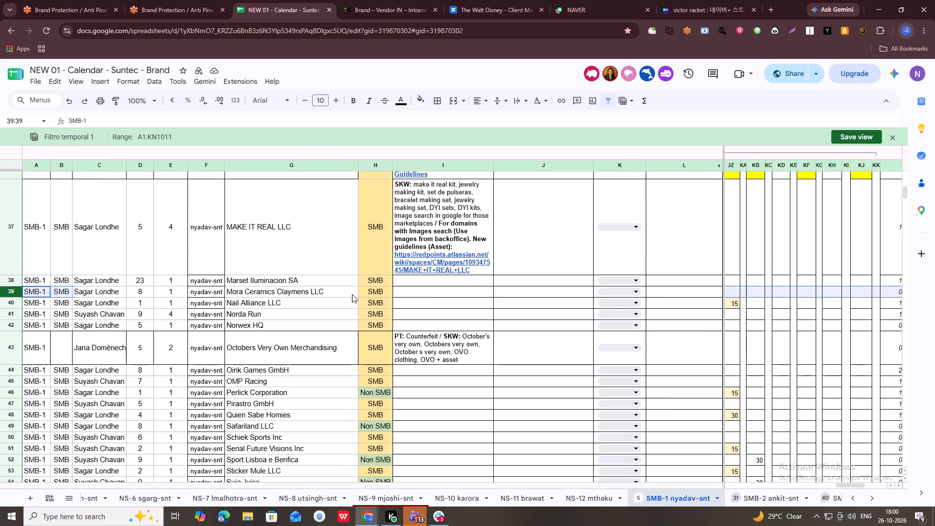
left_click(750, 289)
type("15")
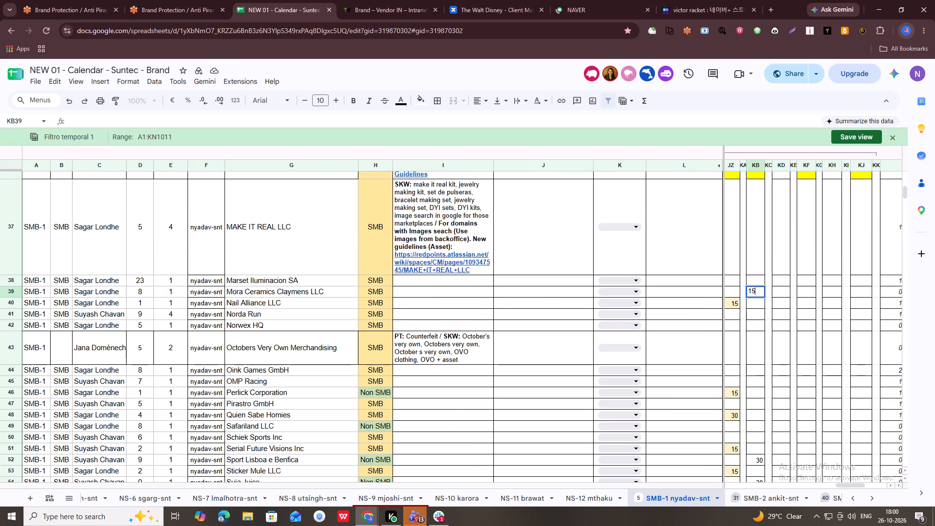
key("Down")
key("Down")
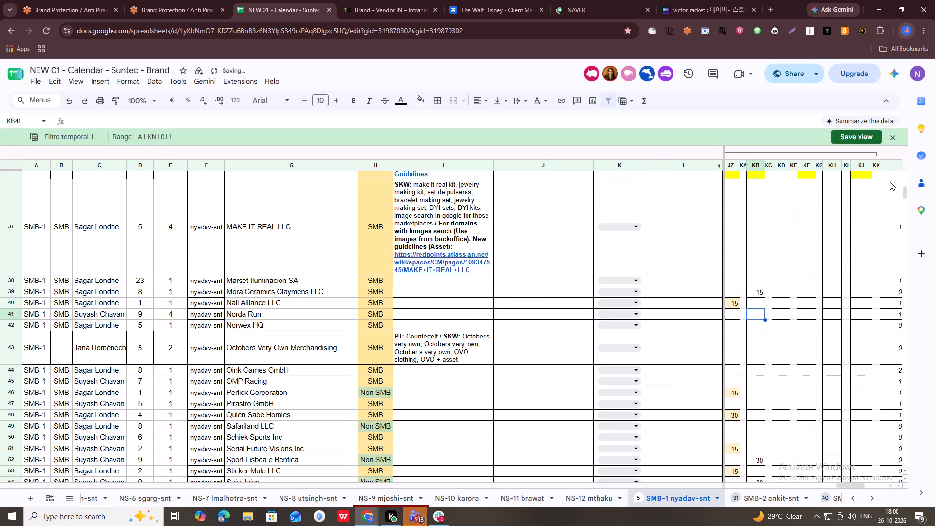
key("Down")
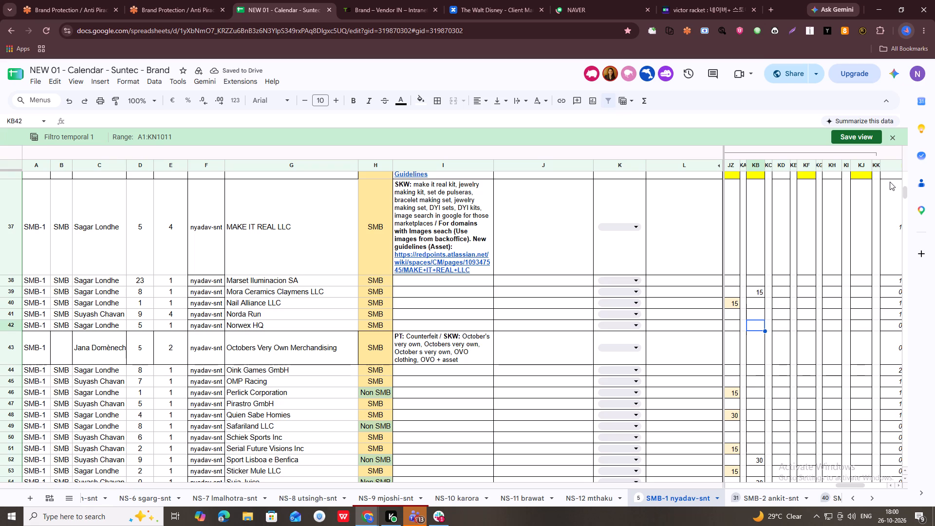
type("15")
key("Down")
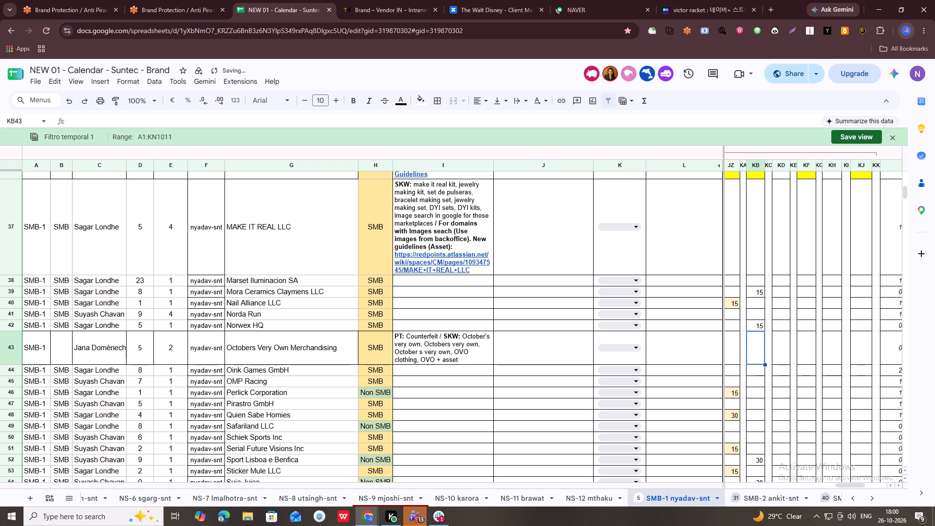
Enter 30 in the 27/10 column for OMP Racing.
key("Down")
key("Down")
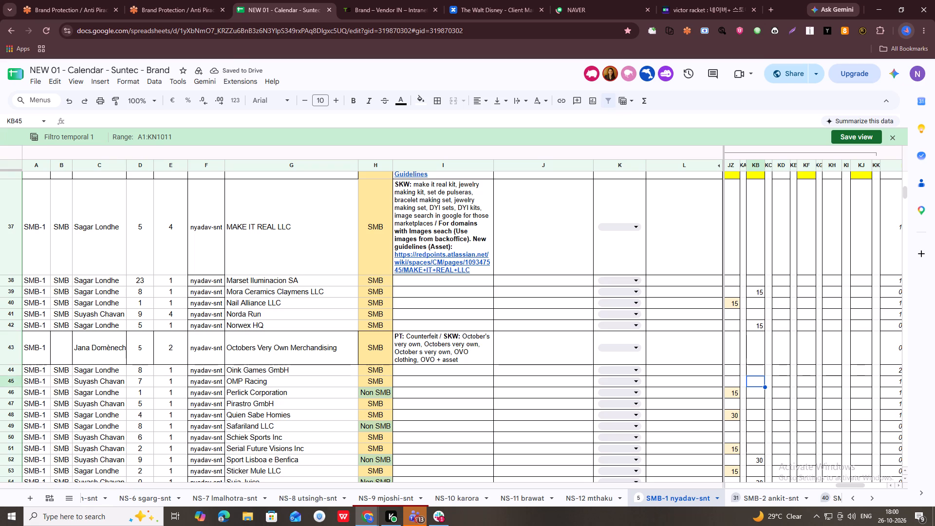
key("Down")
key("Down")
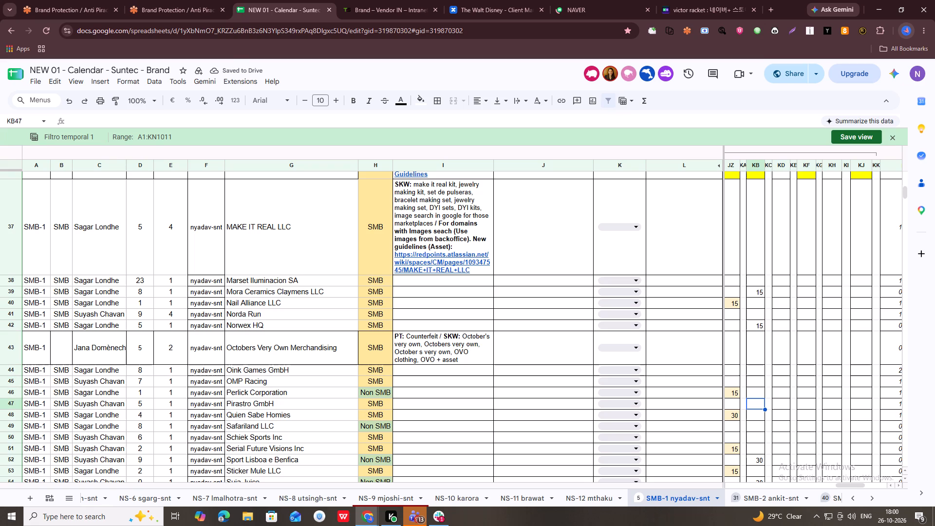
left_click(0, 385)
left_click(752, 384)
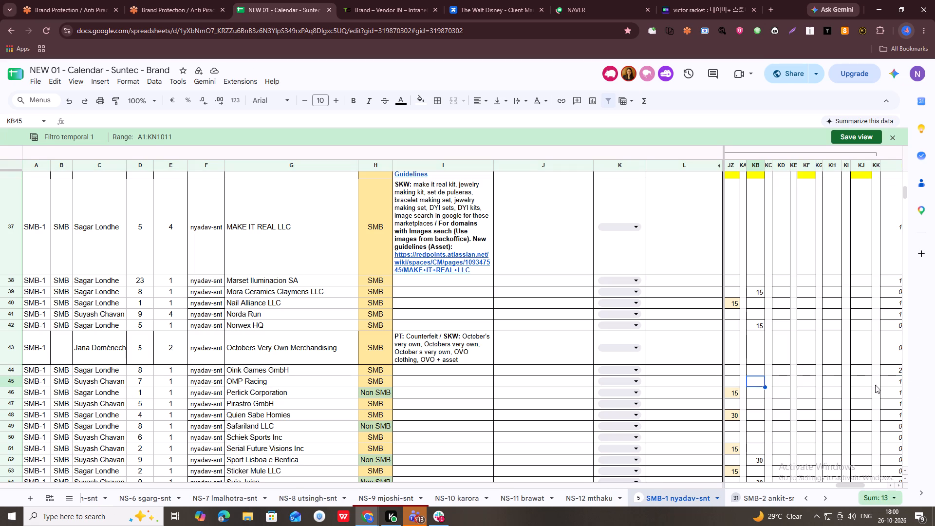
type("30")
key("Up")
Check the 27/10 minutes total from VICTOR RACKETS up to The Walt Disney, and dismiss the Teams notification.
scroll(879, 379, "down", 2)
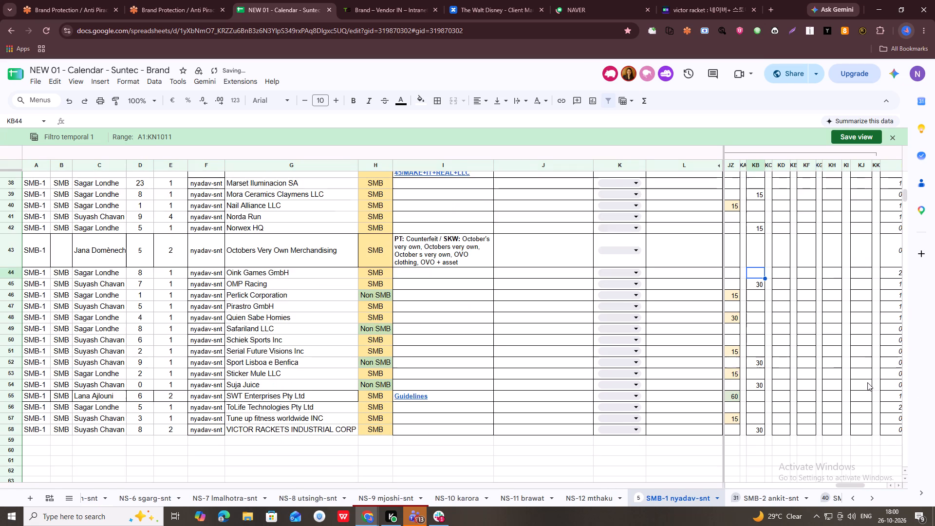
left_click(756, 429)
scroll(813, 400, "up", 6)
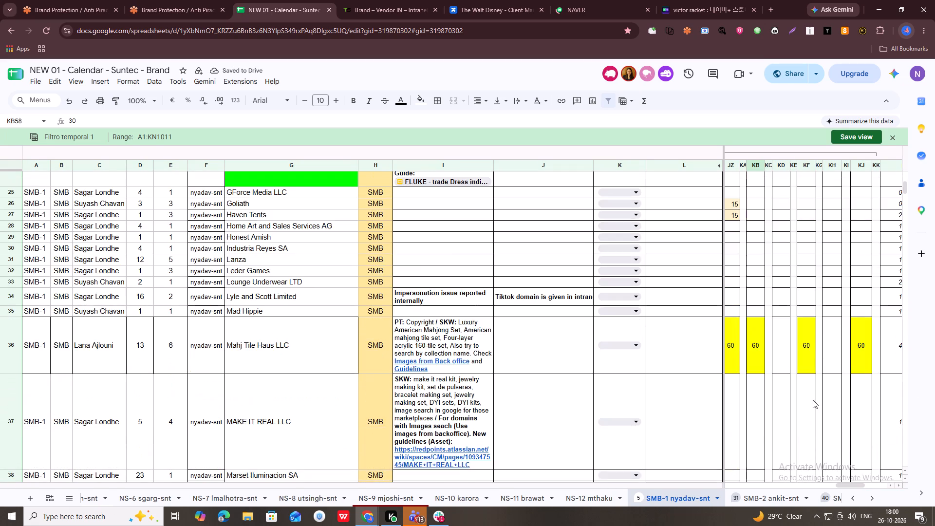
scroll(813, 400, "up", 3)
left_click(755, 257, "shift")
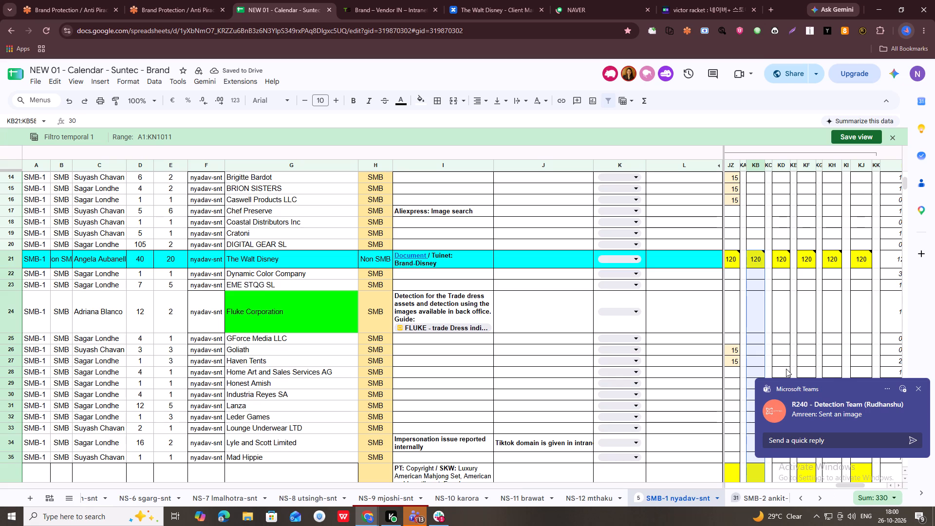
left_click(919, 386)
scroll(739, 329, "up", 1)
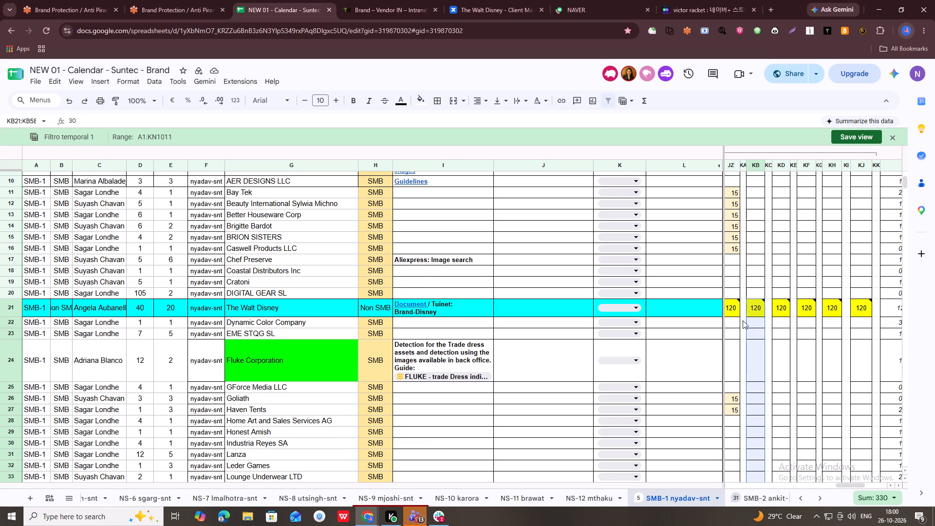
Enter 15 in the 27/10 column for DIGITAL GEAR SL, Cratoni and Coastal Distributors Inc.
left_click(751, 297)
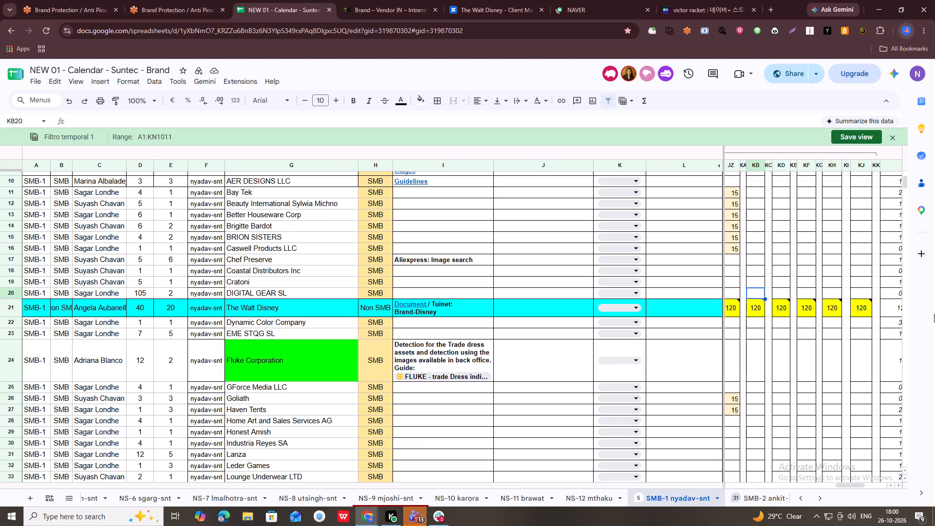
type("15")
key("Up")
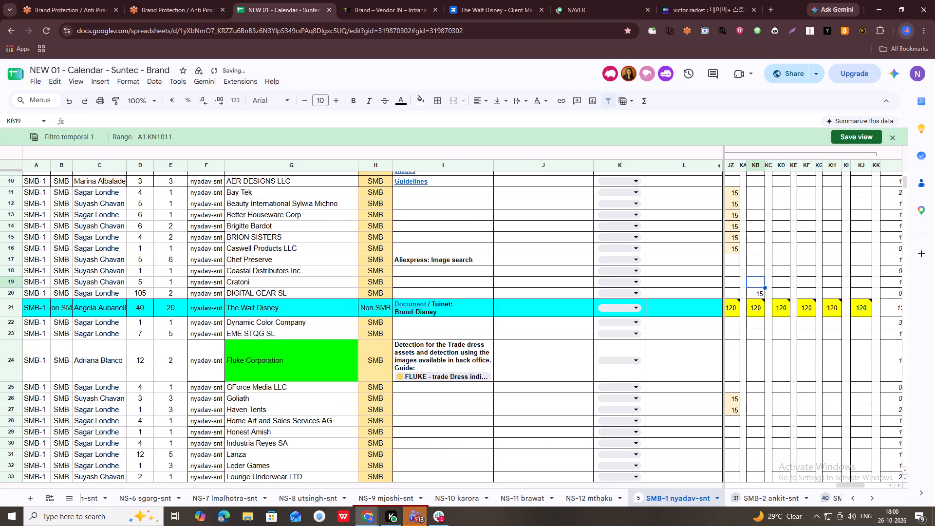
type("15")
key("Up")
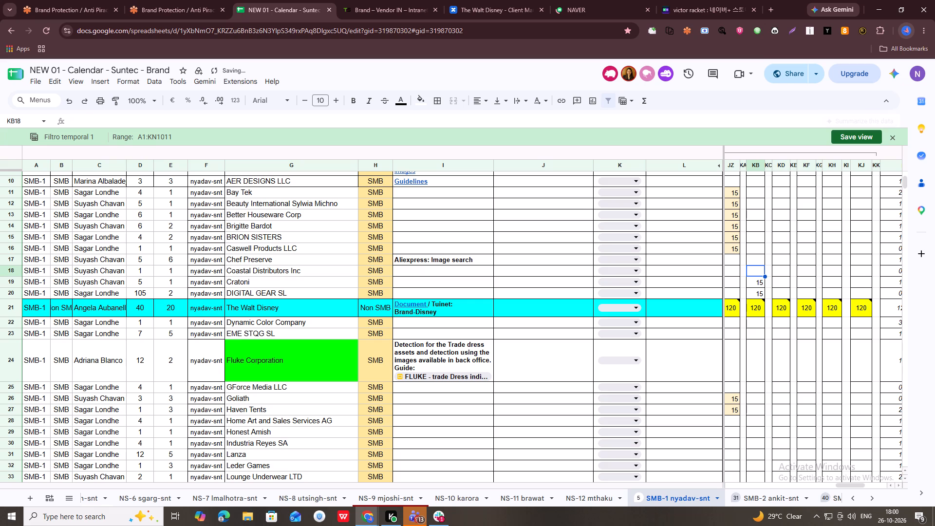
type("15")
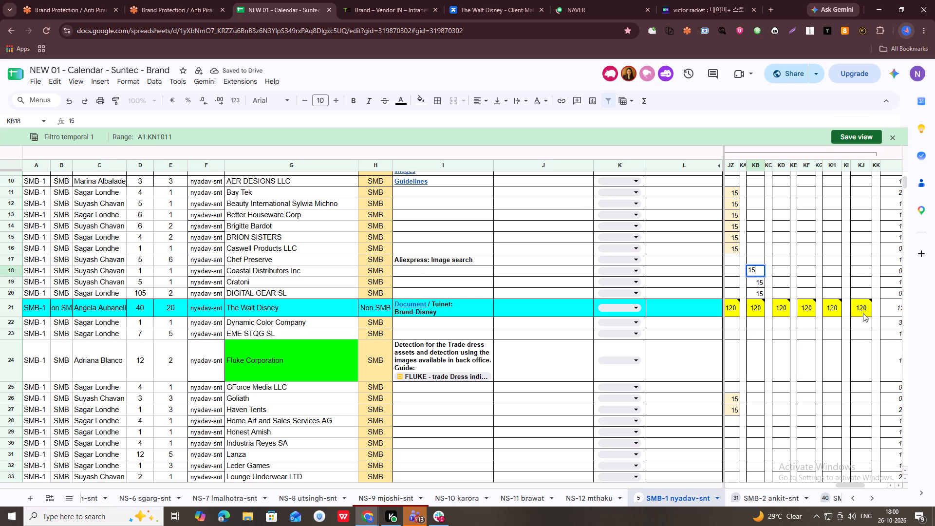
left_click(766, 263)
Enter 15 in the 27/10 column for Dynamic Color Company and for EME STQG SL.
scroll(790, 286, "up", 1)
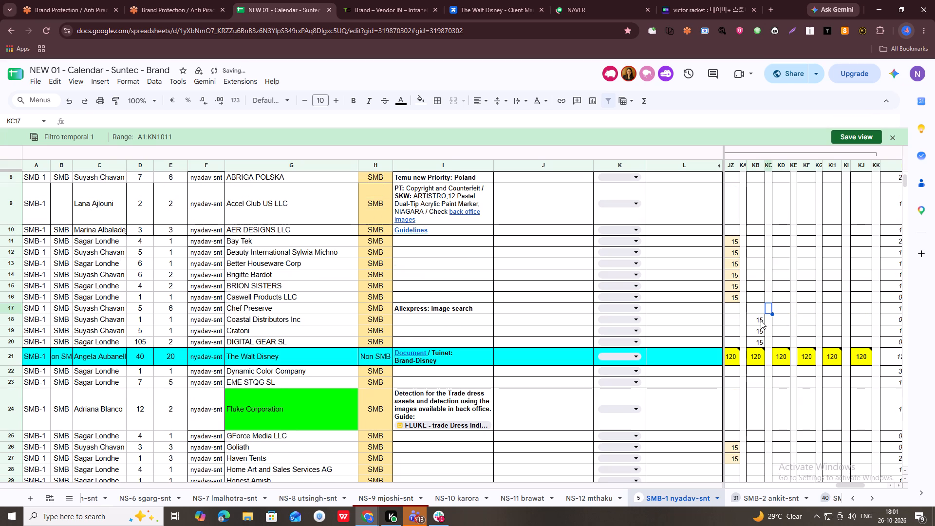
left_click(761, 320)
scroll(775, 366, "down", 1)
left_click(798, 377)
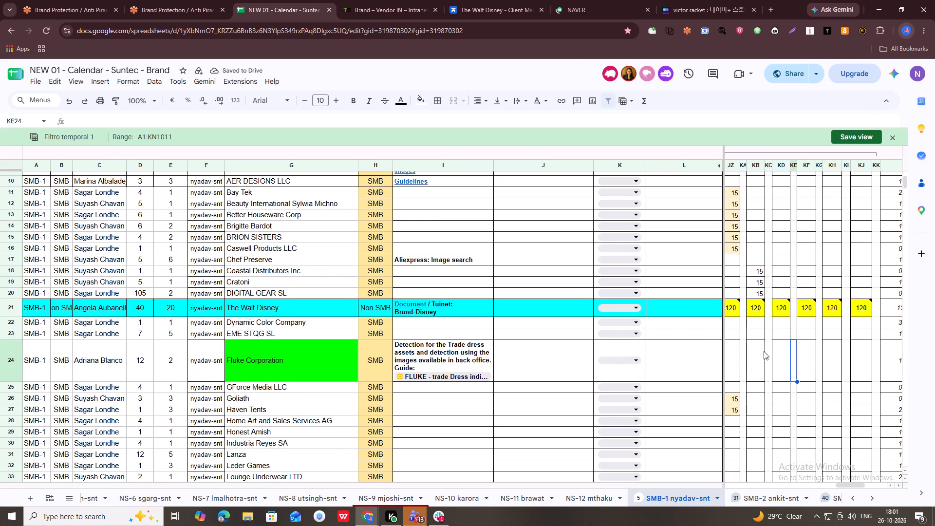
left_click(756, 320)
type("15")
key("Down")
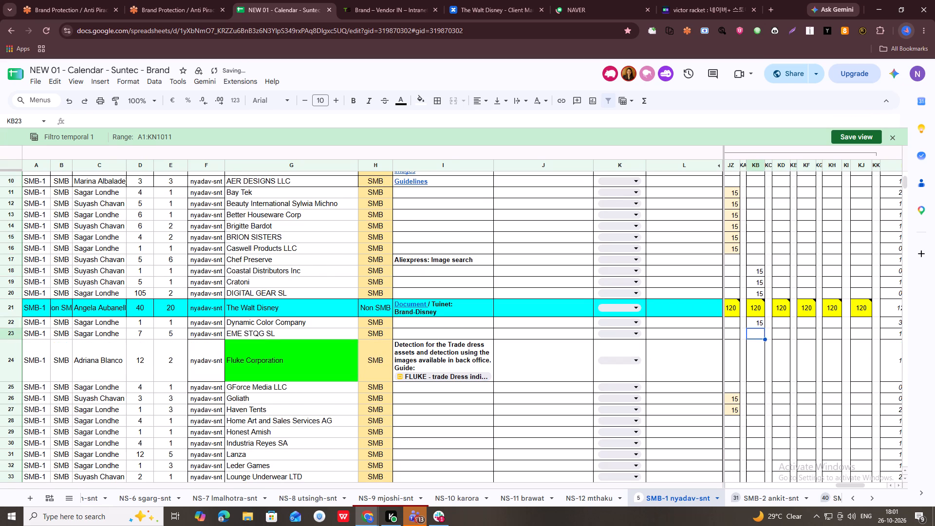
type("15")
Check the 27/10 minutes total from Coastal Distributors Inc through VICTOR RACKETS and review the assigned customer rows.
left_click(755, 272)
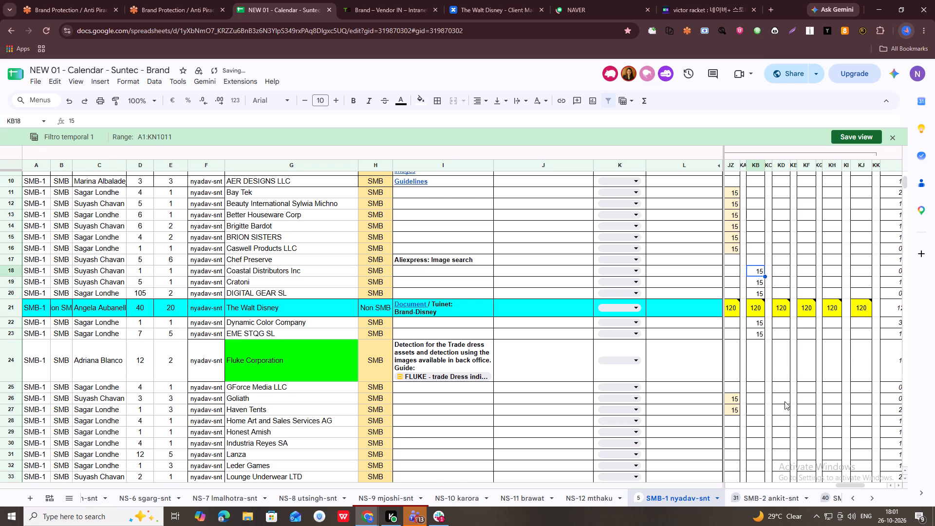
scroll(786, 420, "down", 11)
left_click(756, 379, "shift")
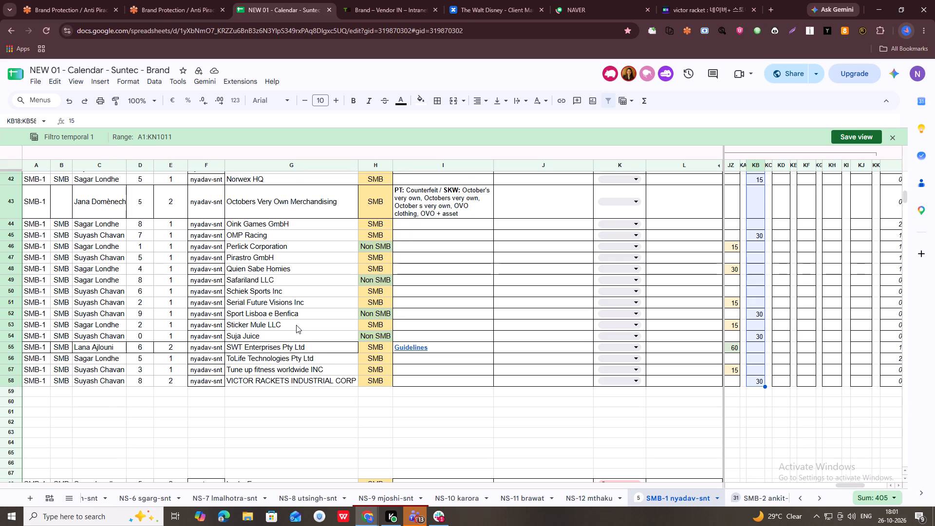
scroll(298, 324, "up", 1)
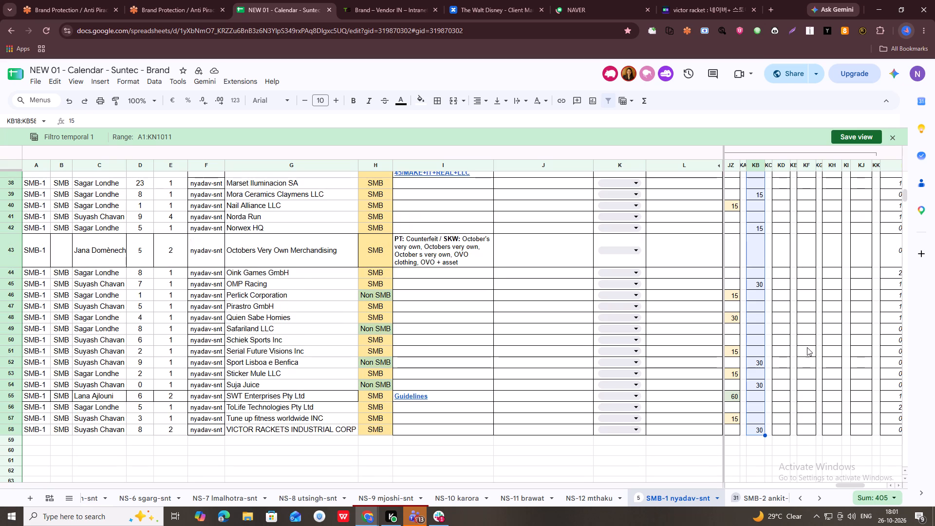
scroll(807, 347, "up", 6)
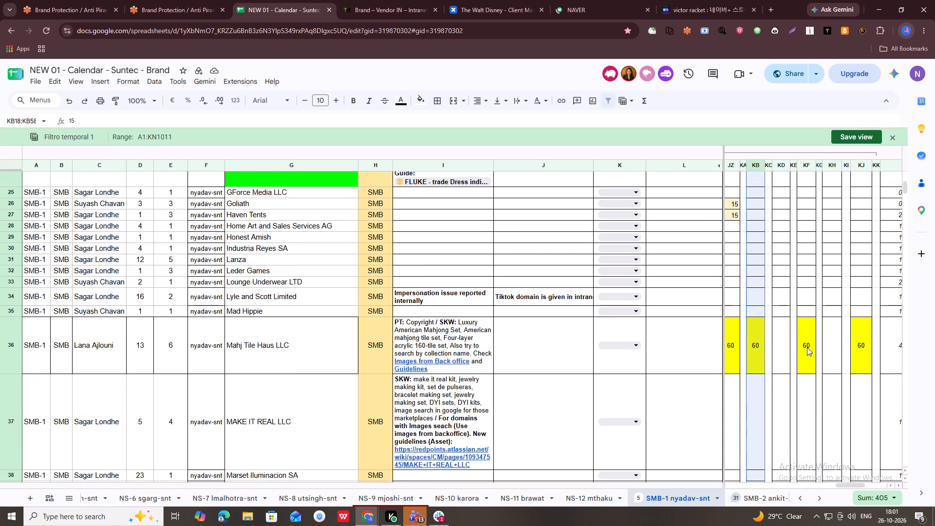
scroll(807, 347, "up", 4)
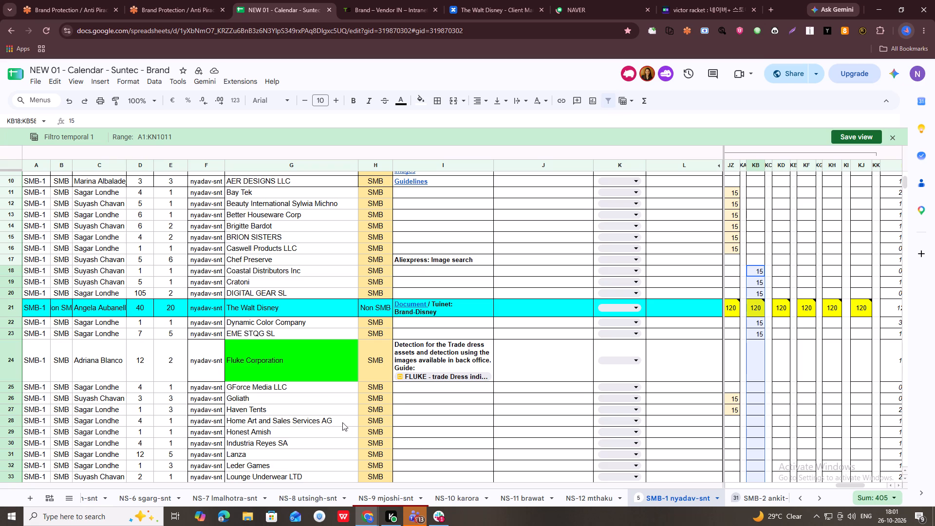
Set the 27/10 value for EME STQG SL to 30.
left_click(753, 332)
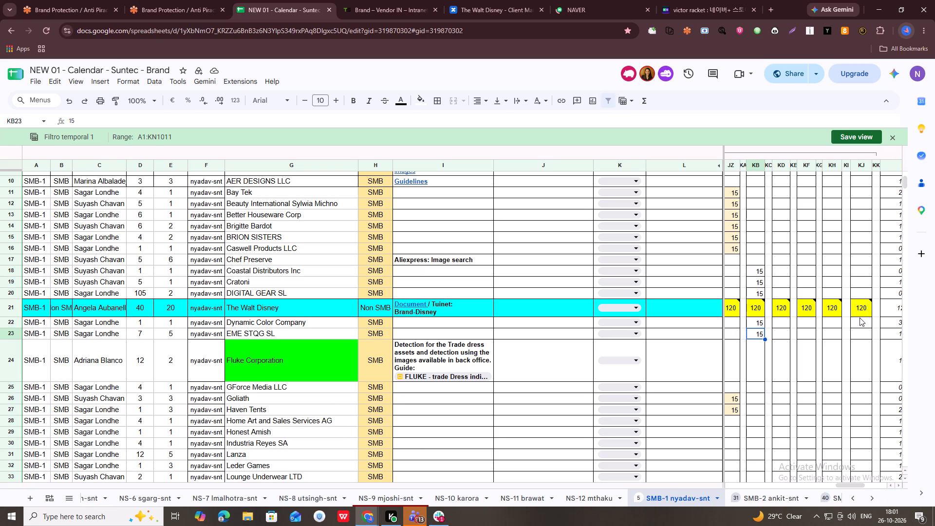
type("30")
key("Up")
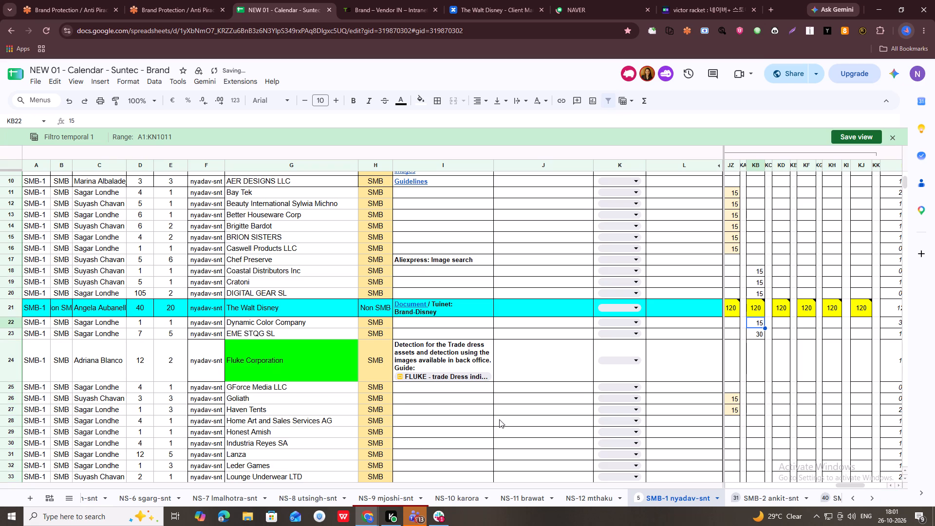
scroll(428, 397, "down", 1)
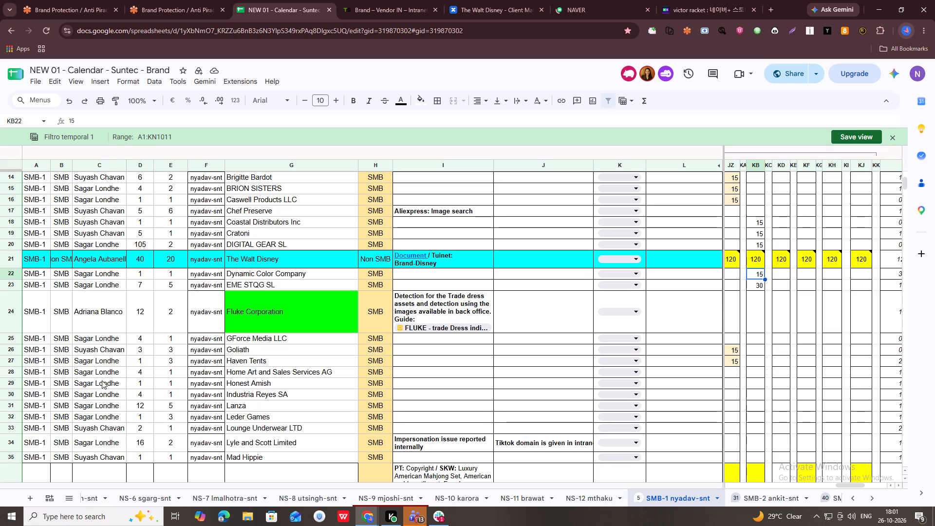
Enter 60 in the 27/10 column for Honest Amish.
left_click(0, 371)
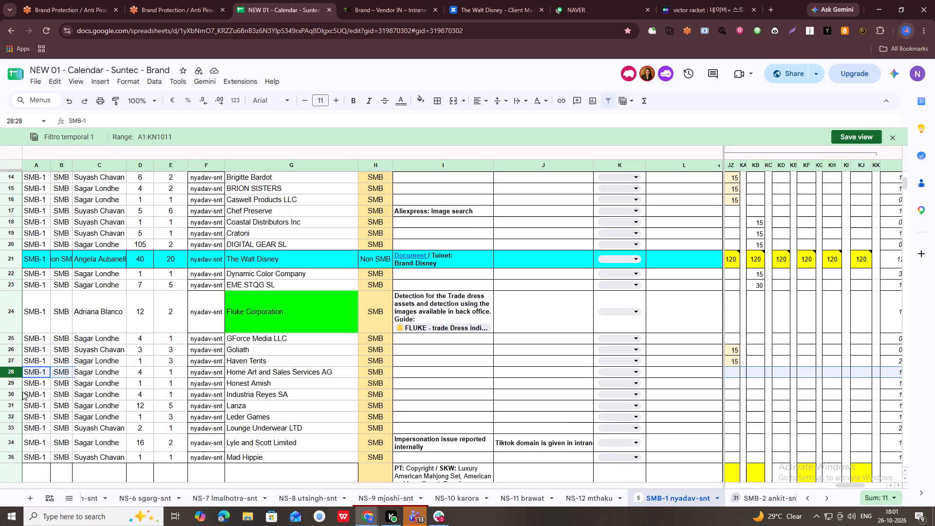
left_click(0, 385)
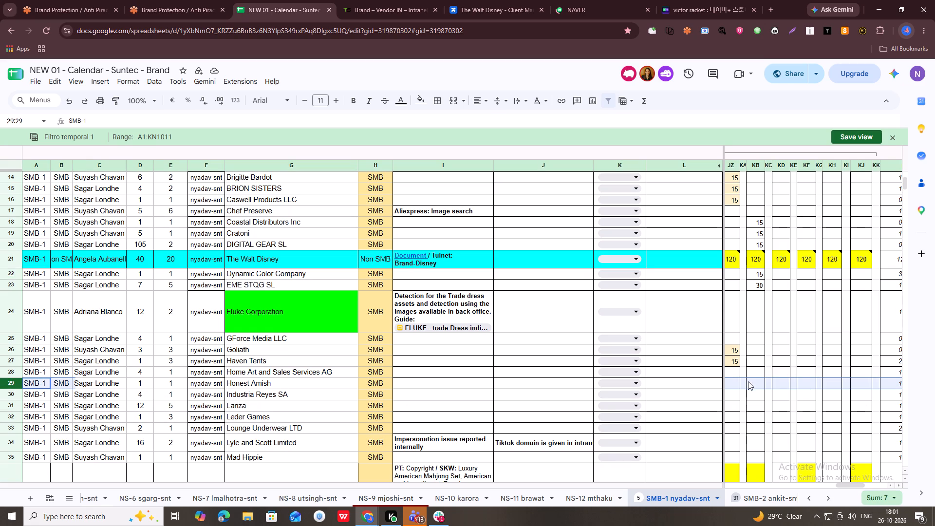
left_click(752, 383)
type("60")
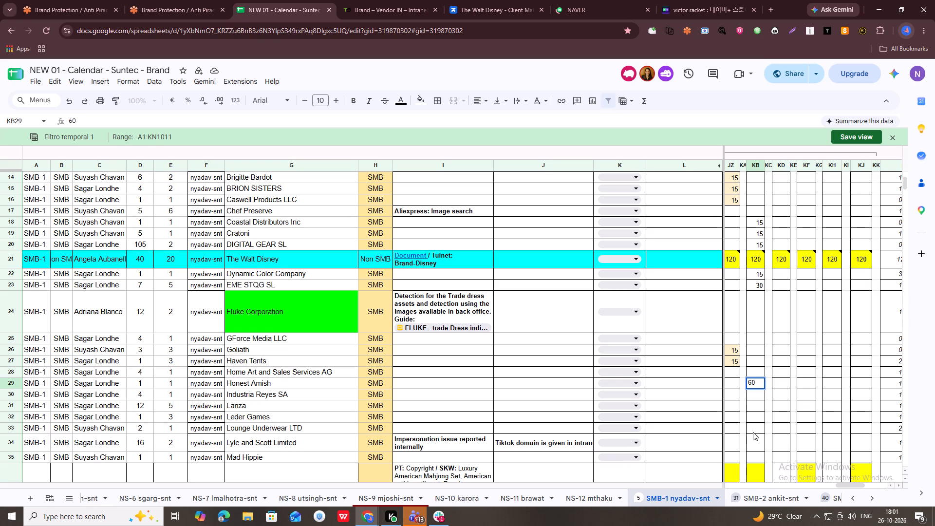
left_click(762, 348)
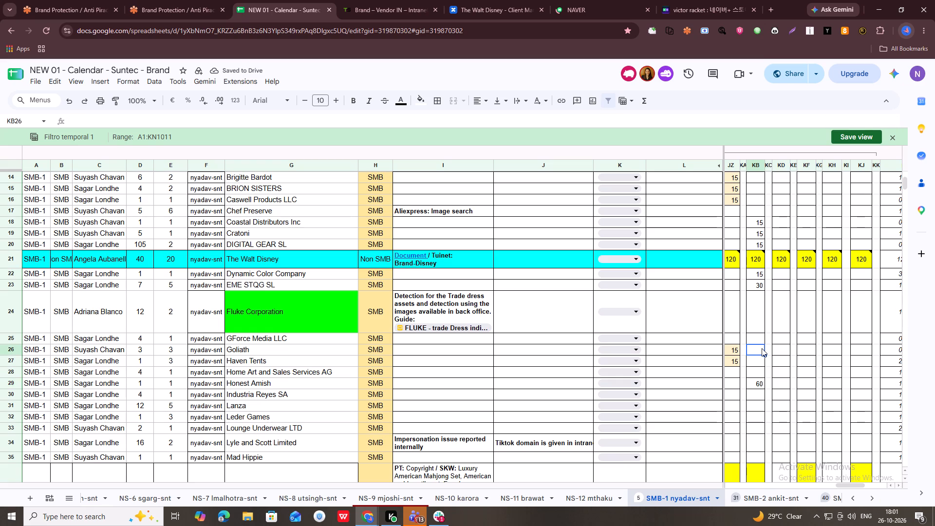
Check the 27/10 minutes total from Coastal Distributors Inc through VICTOR RACKETS INDUSTRIAL CORP.
scroll(835, 312, "up", 3)
left_click(761, 369)
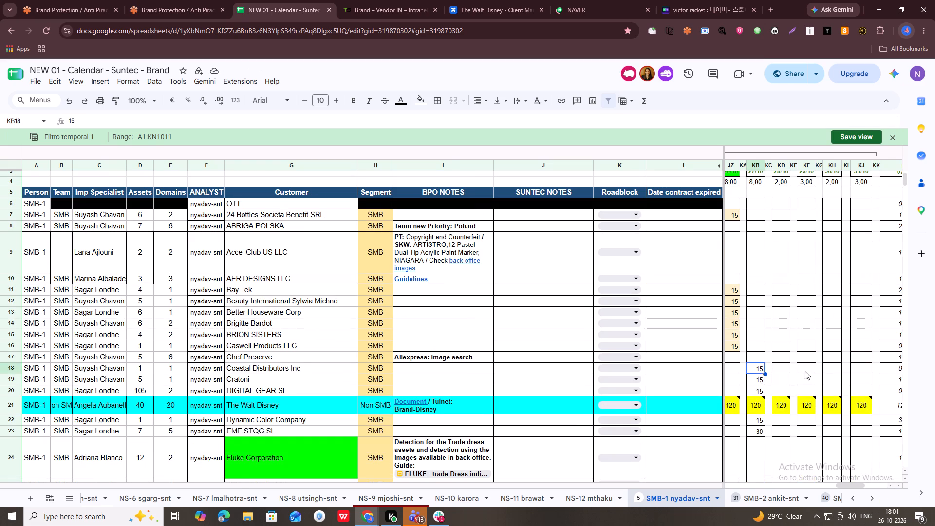
scroll(805, 371, "down", 13)
left_click(758, 381, "shift")
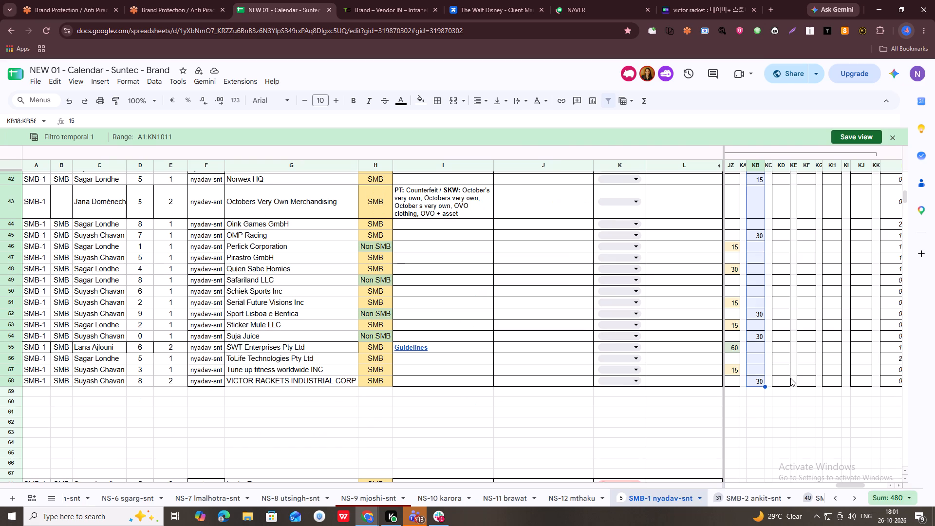
scroll(792, 376, "up", 3)
scroll(784, 313, "up", 5)
left_click(796, 276)
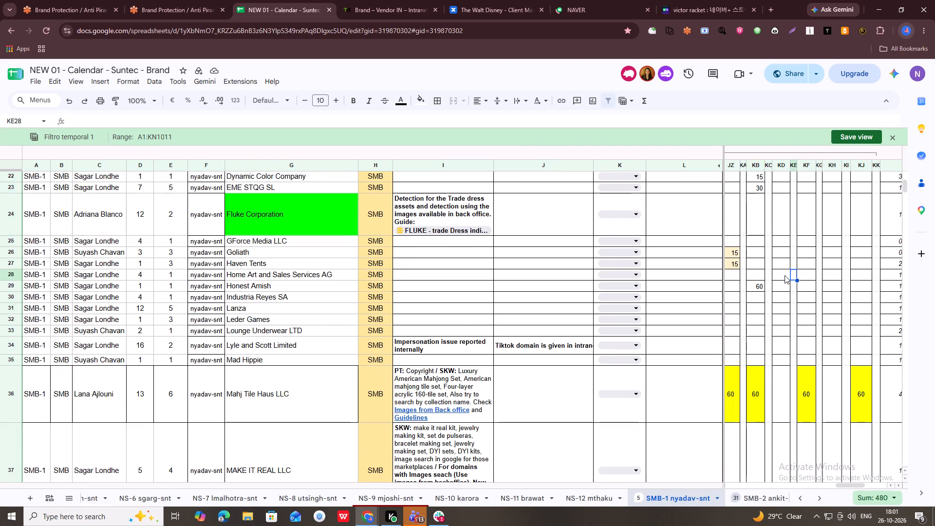
scroll(785, 275, "up", 11)
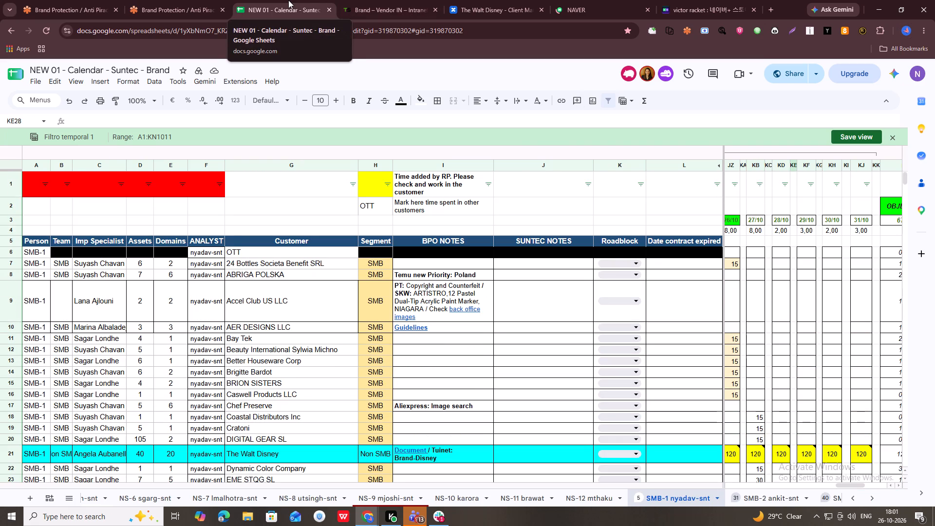
Center-align the 27/10 values from Coastal Distributors Inc through VICTOR RACKETS INDUSTRIAL CORP.
left_click(756, 414)
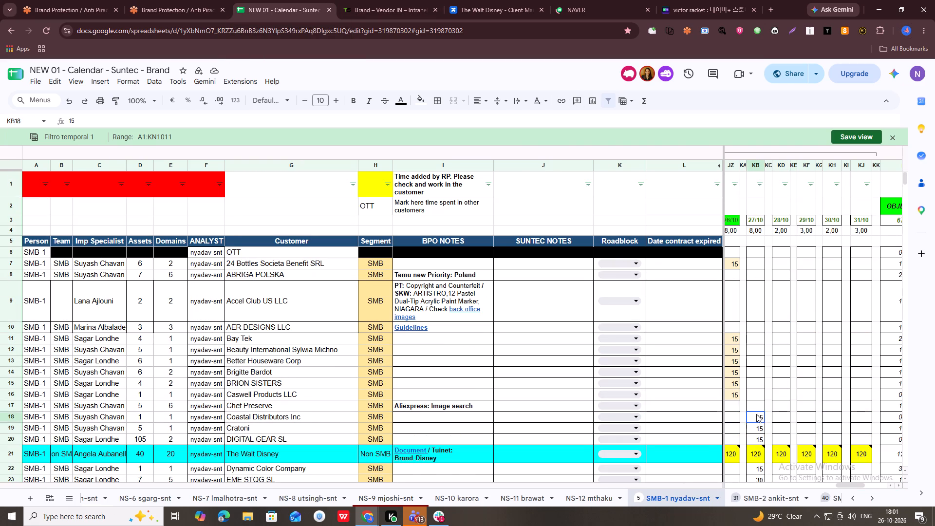
scroll(790, 377, "down", 13)
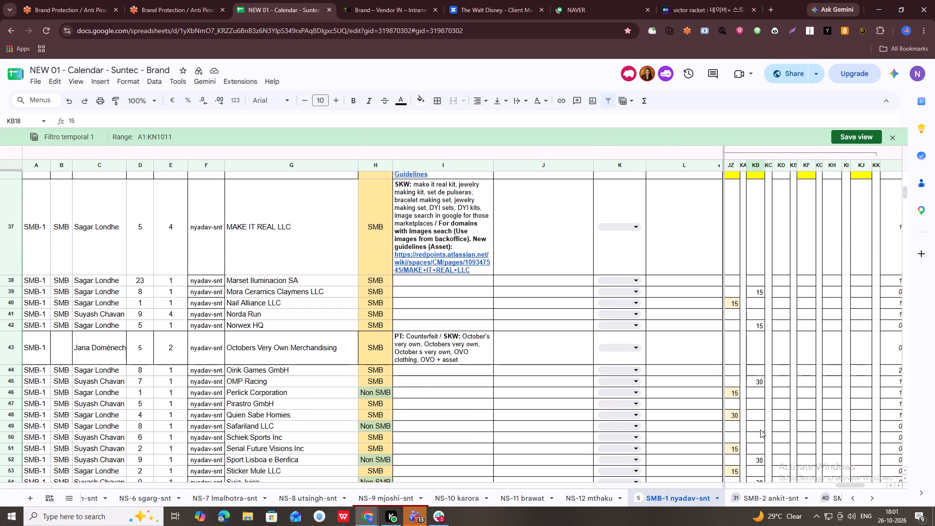
left_click(753, 430, "shift")
left_click(473, 101)
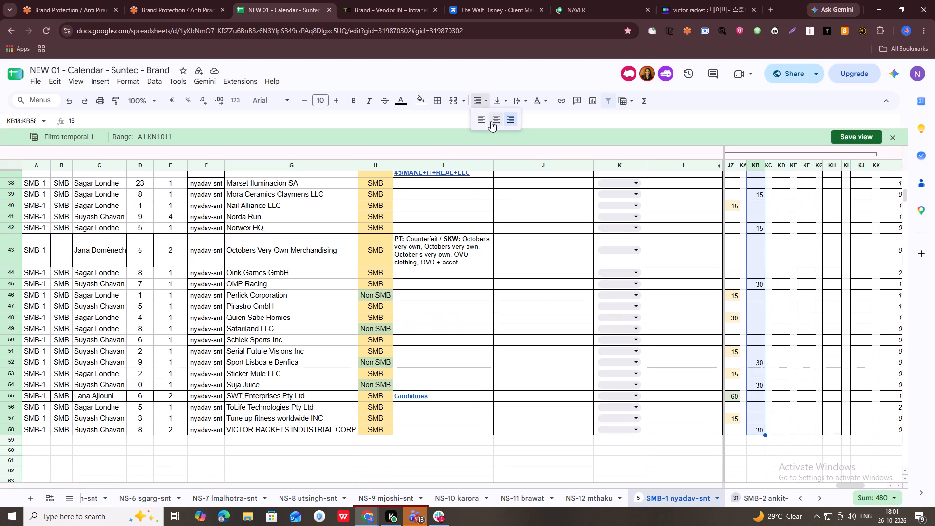
left_click(496, 119)
left_click(822, 337)
scroll(819, 354, "up", 19)
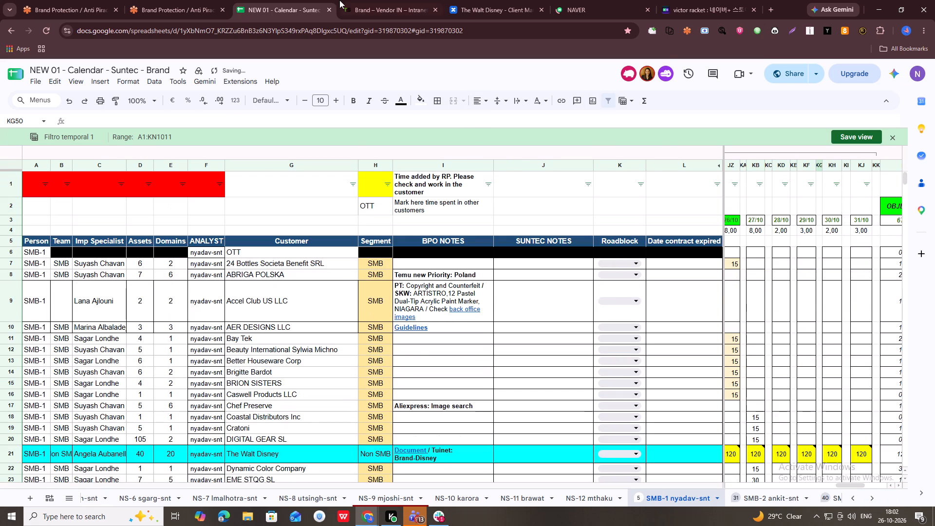
Close the Tuinet, Walt Disney, NAVER, victor racket, calendar and Red Points pages along with their browser window.
left_click(414, 0)
middle_click(413, 0)
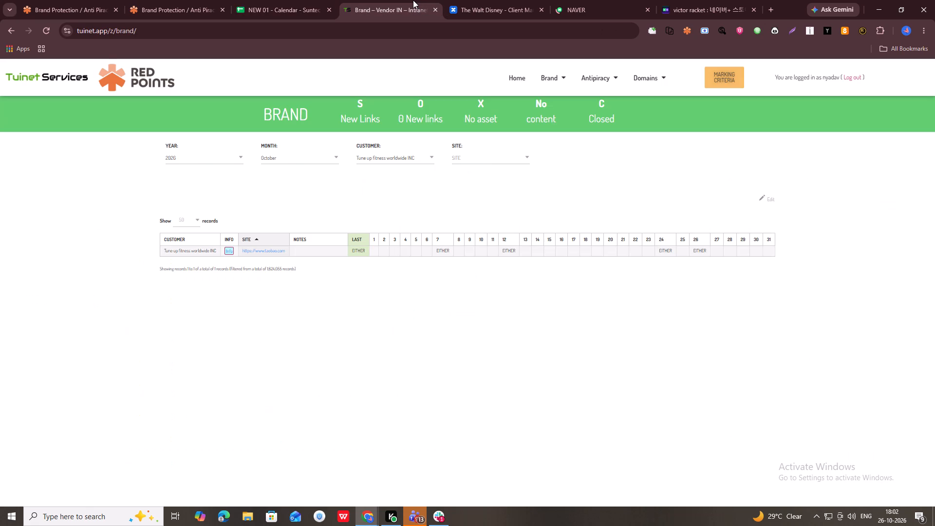
middle_click(413, 0)
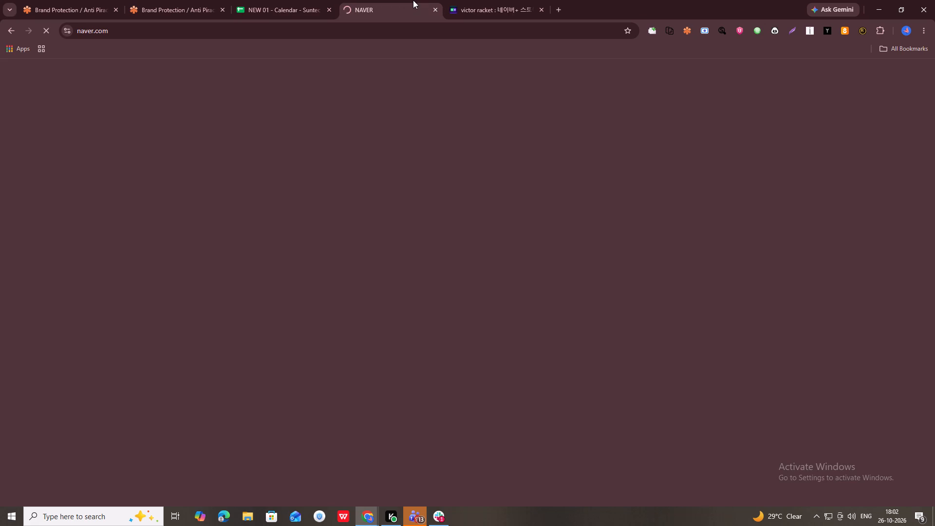
middle_click(413, 0)
middle_click(413, 0)
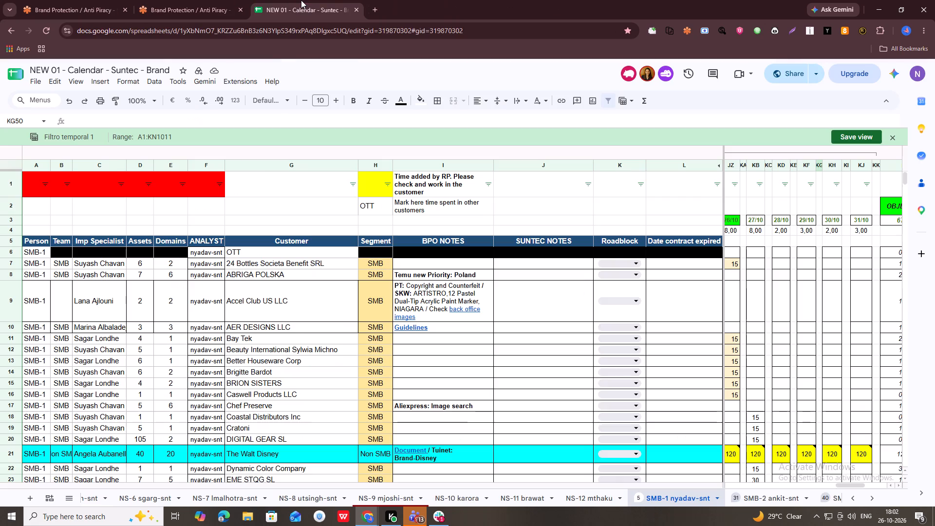
middle_click(301, 0)
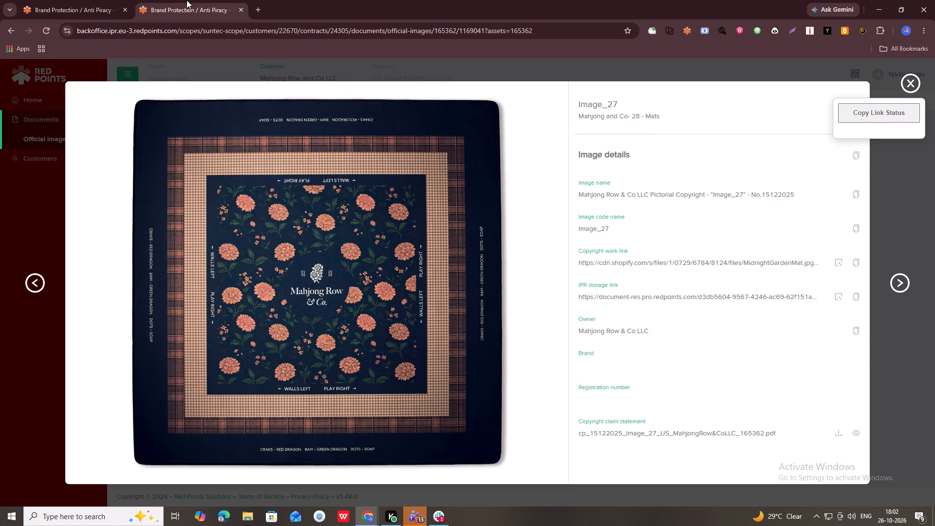
middle_click(193, 0)
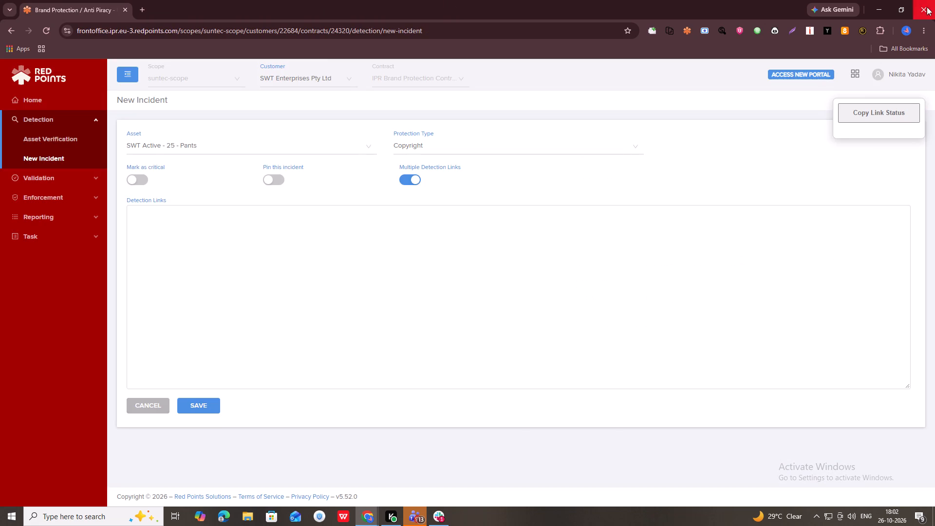
left_click(927, 7)
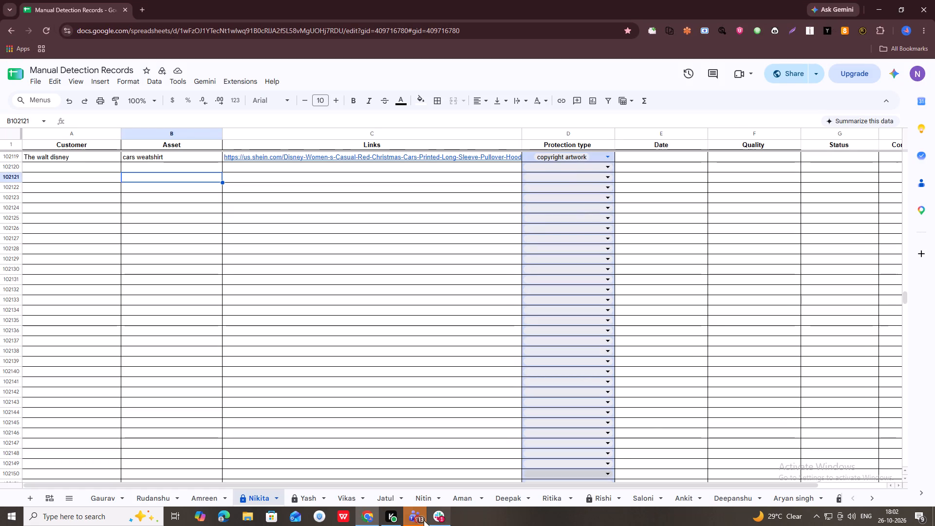
Close the Teams and Slack windows.
left_click(458, 441)
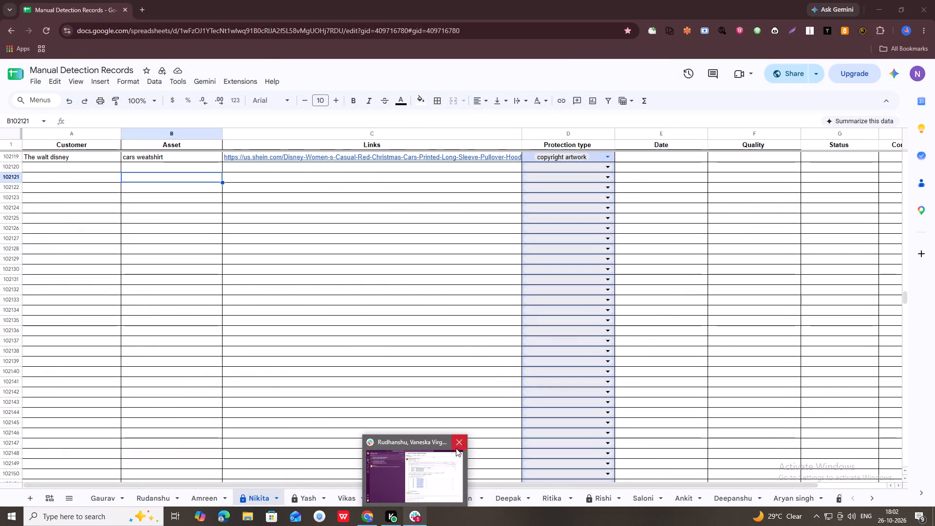
left_click(460, 443)
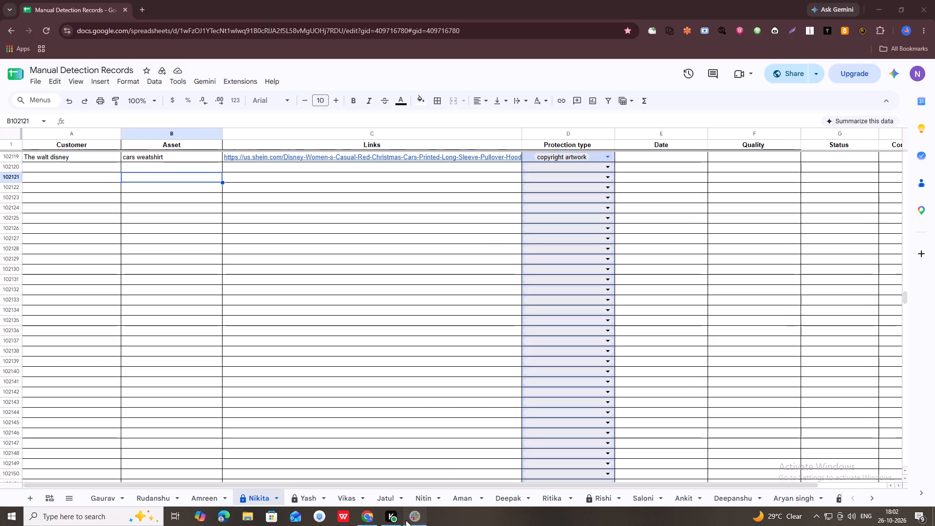